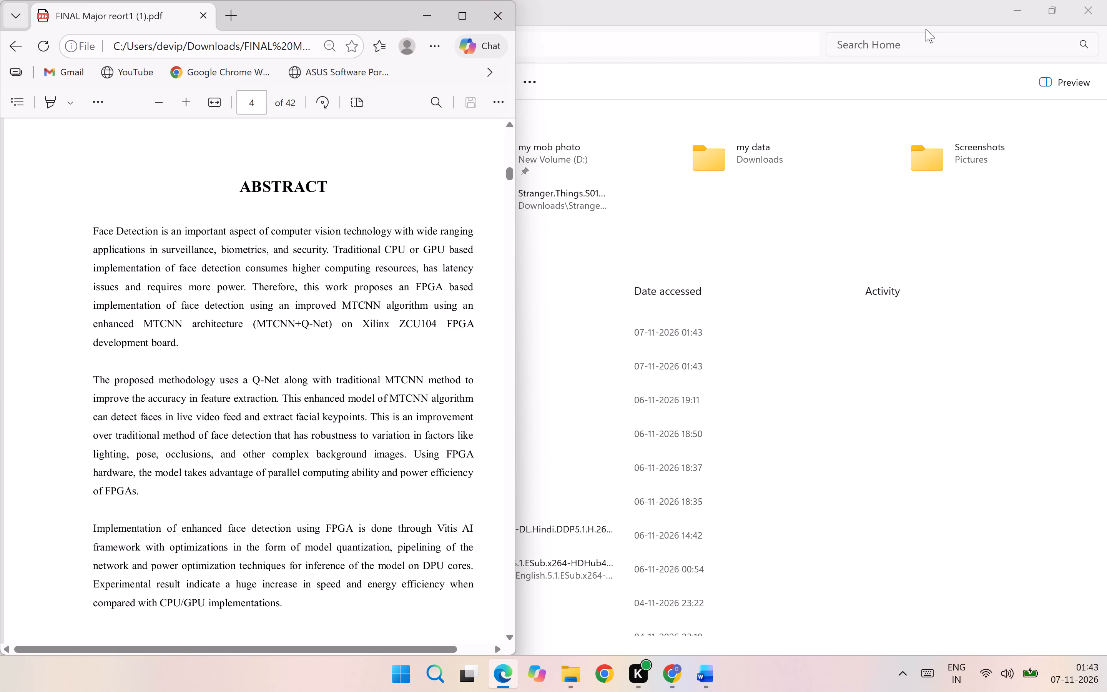
Close File Explorer and arrange the PDF and the Word report side by side, PDF on the left, with the Word window slightly wider.
click(1064, 11)
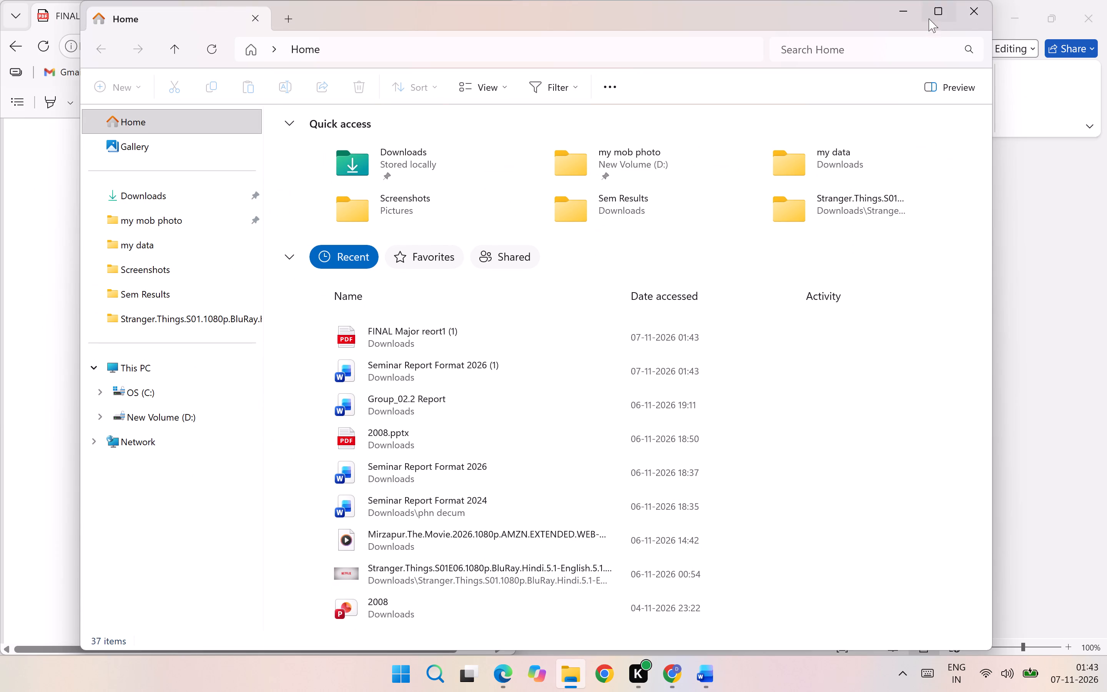
click(1005, 22)
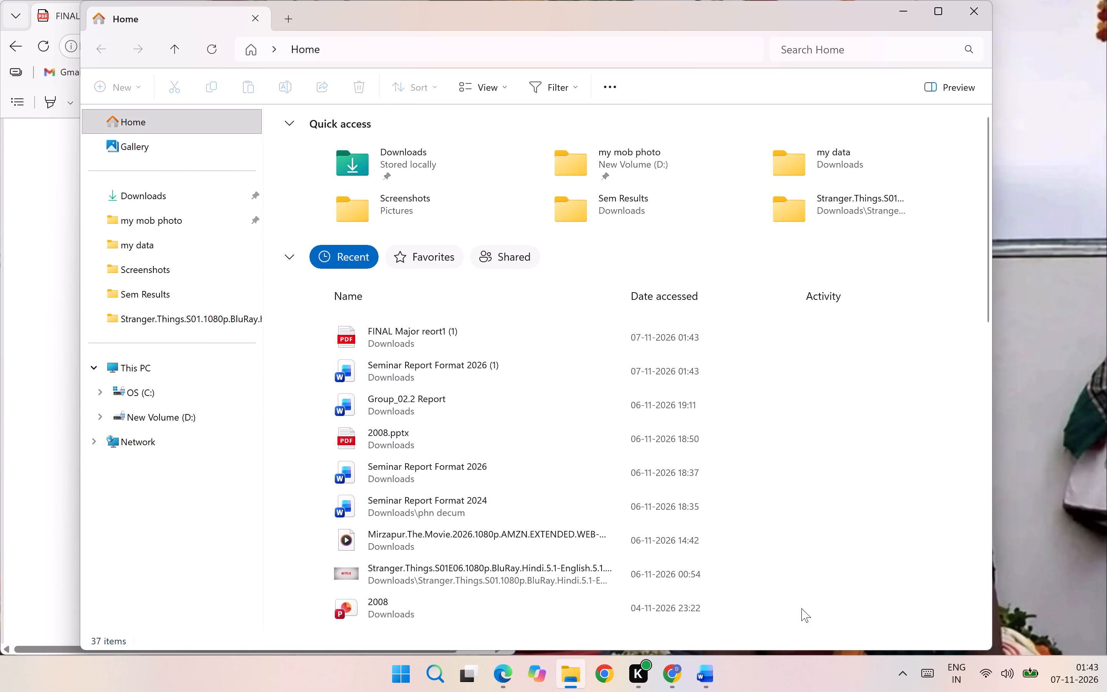
click(699, 680)
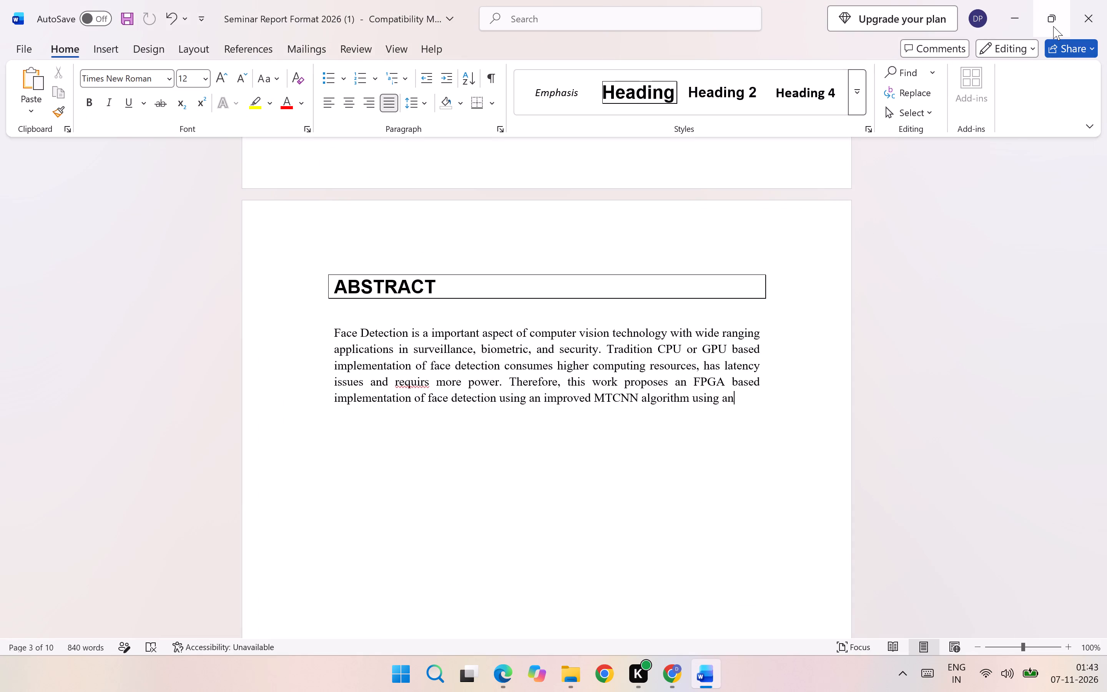
click(961, 63)
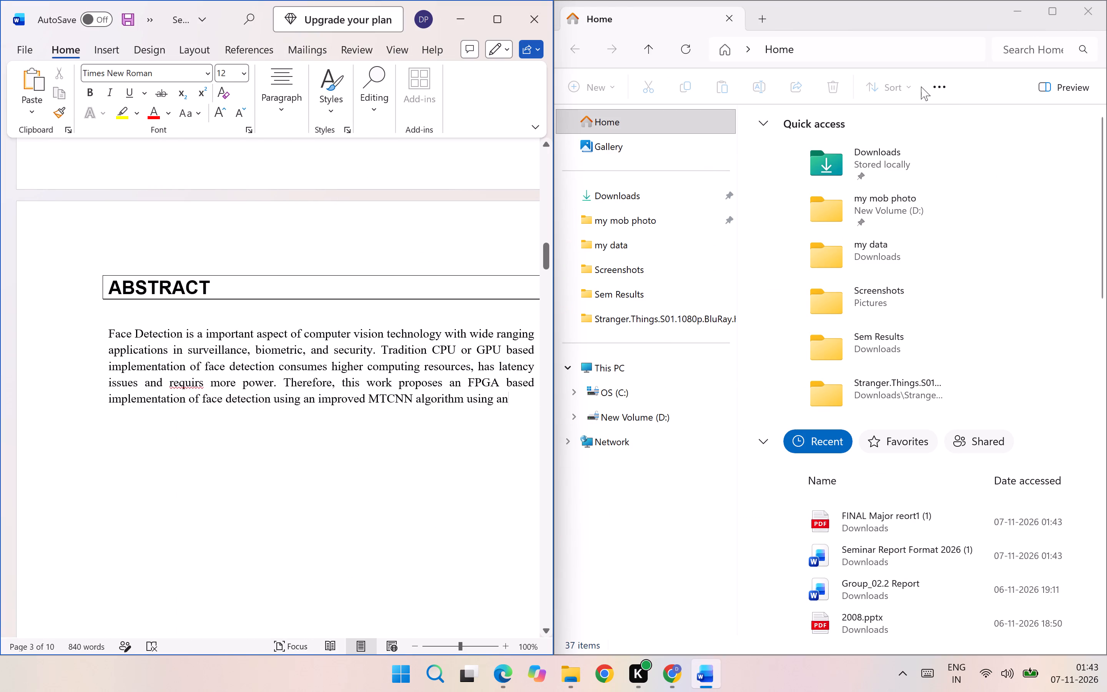
click(1064, 8)
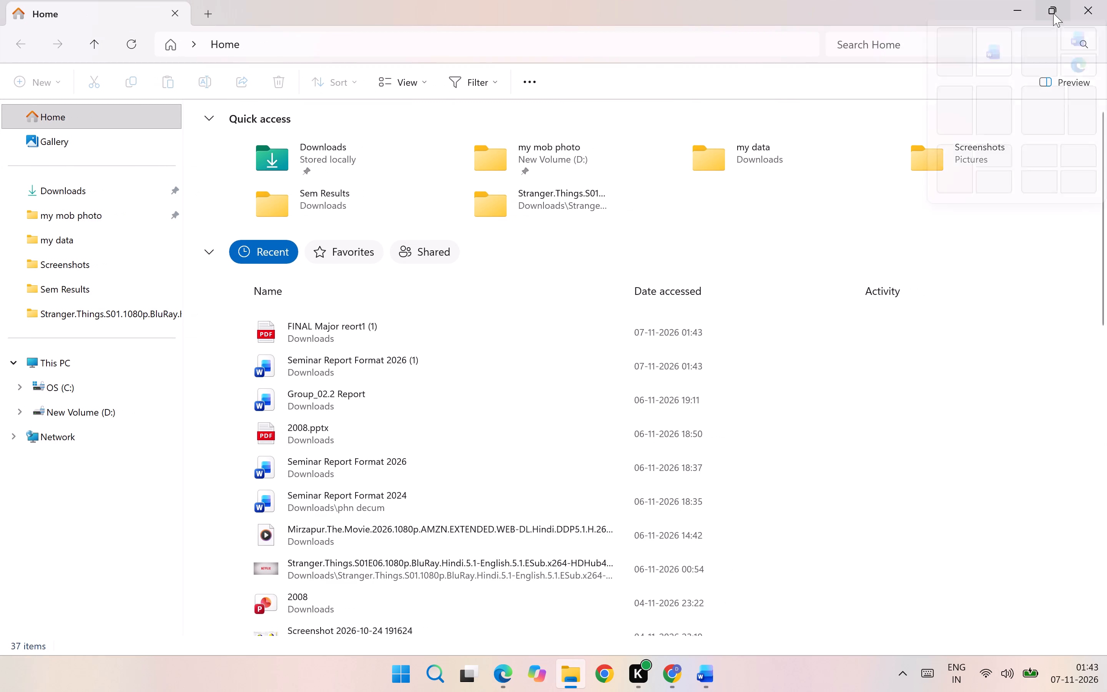
click(957, 57)
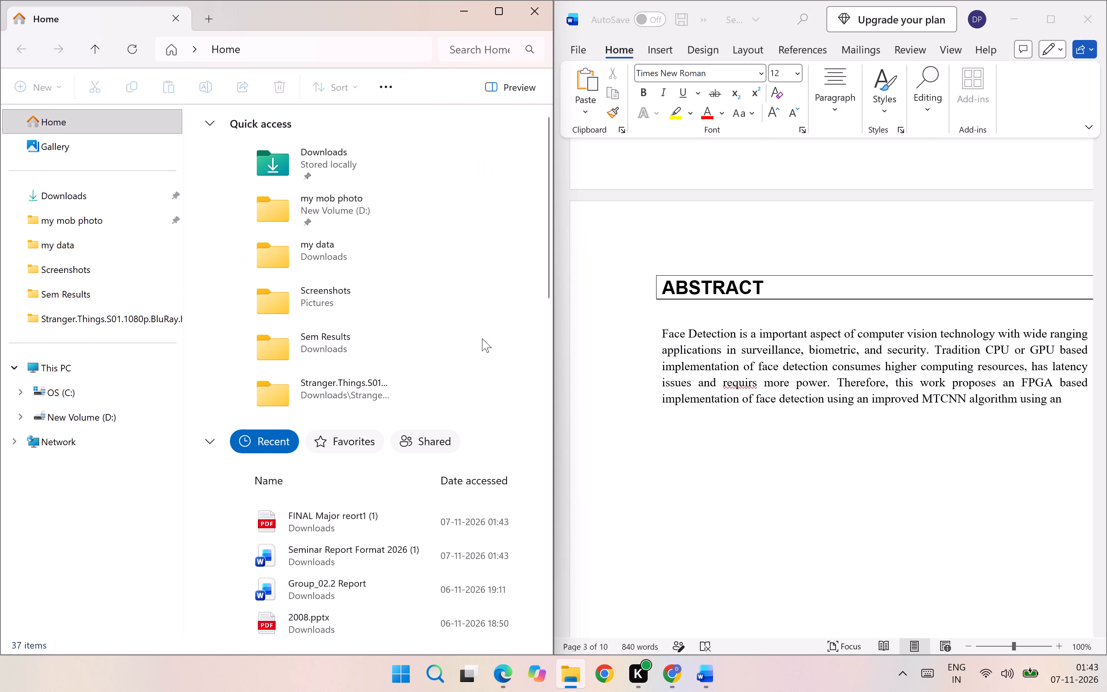
click(468, 340)
click(544, 7)
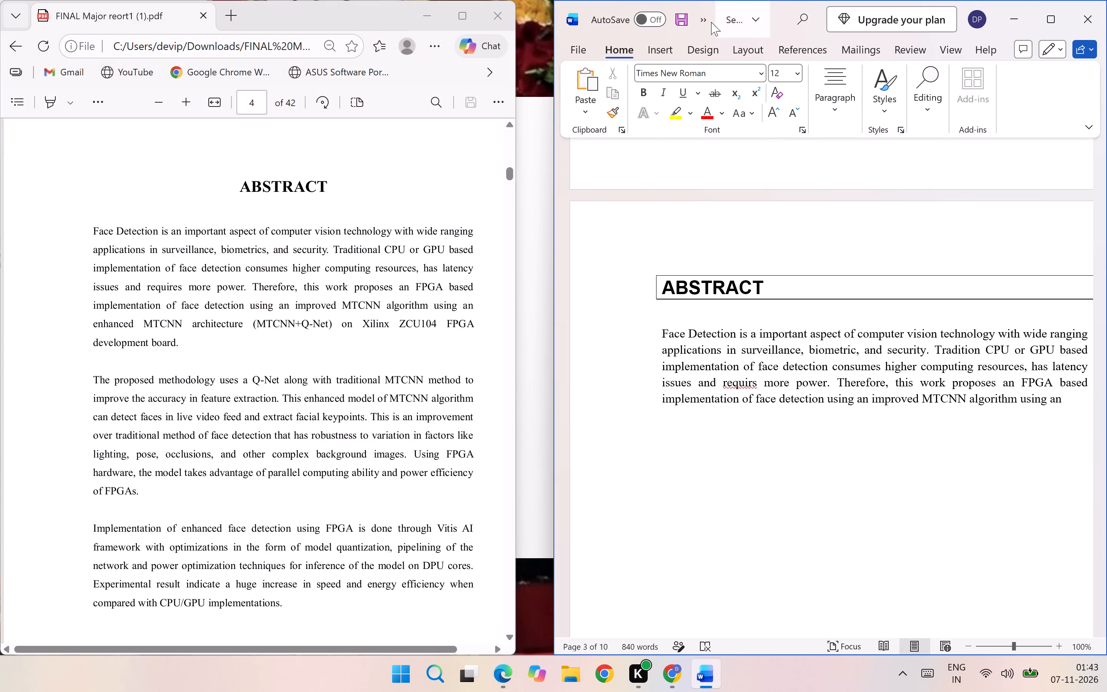
click(1042, 17)
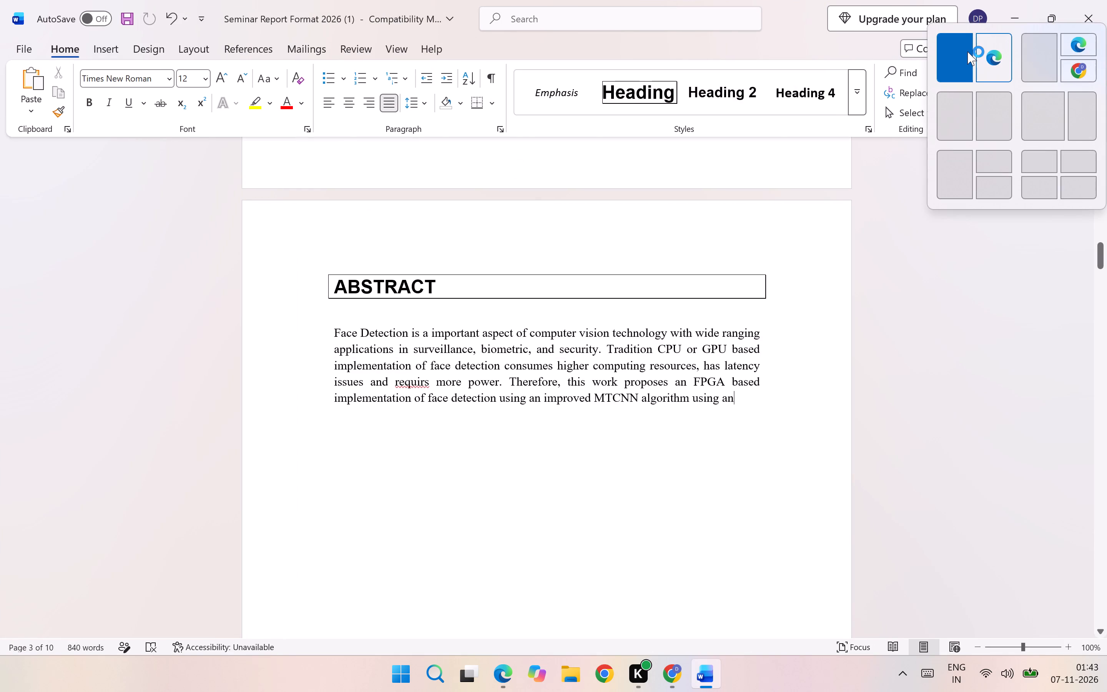
click(967, 52)
click(1049, 7)
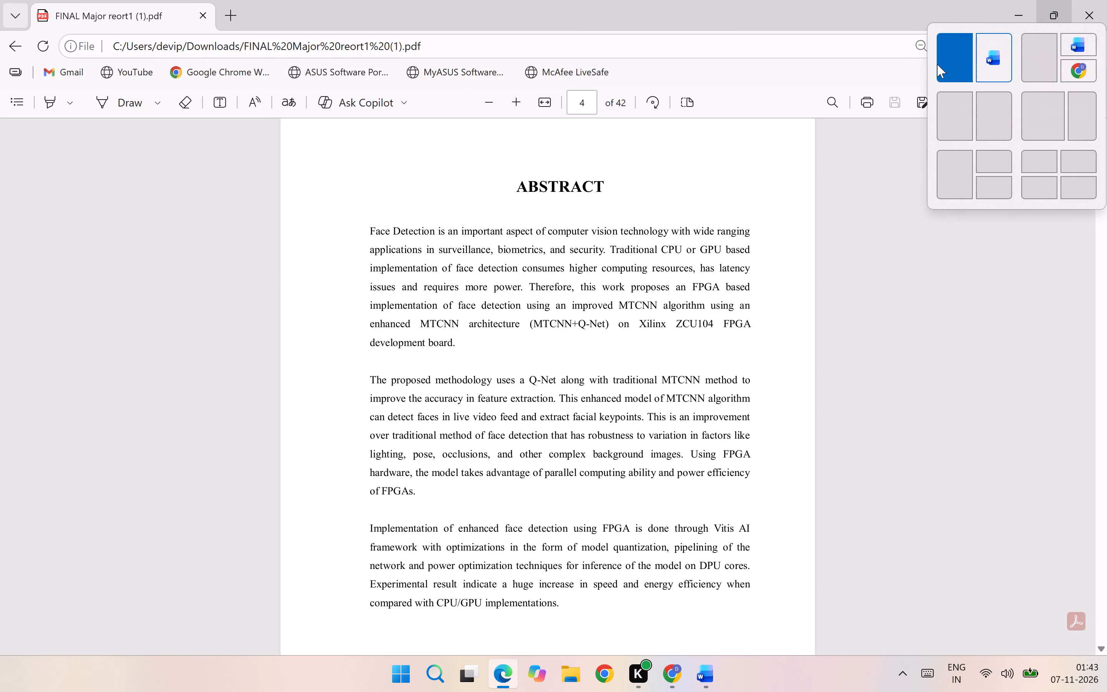
click(942, 63)
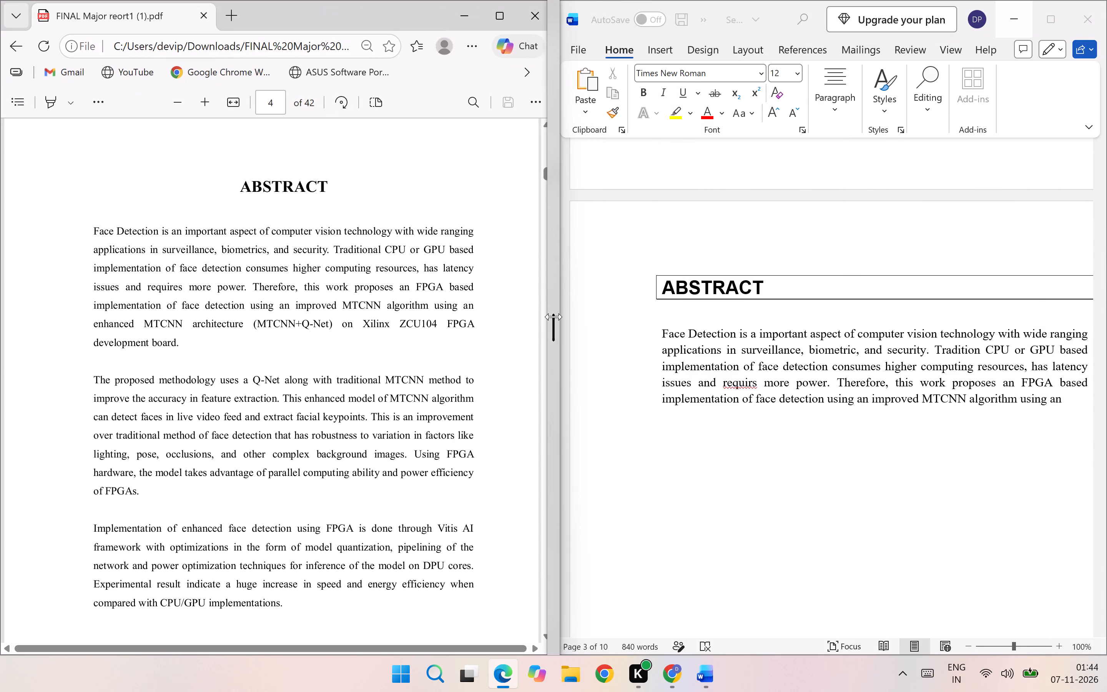
drag(554, 317, 502, 321)
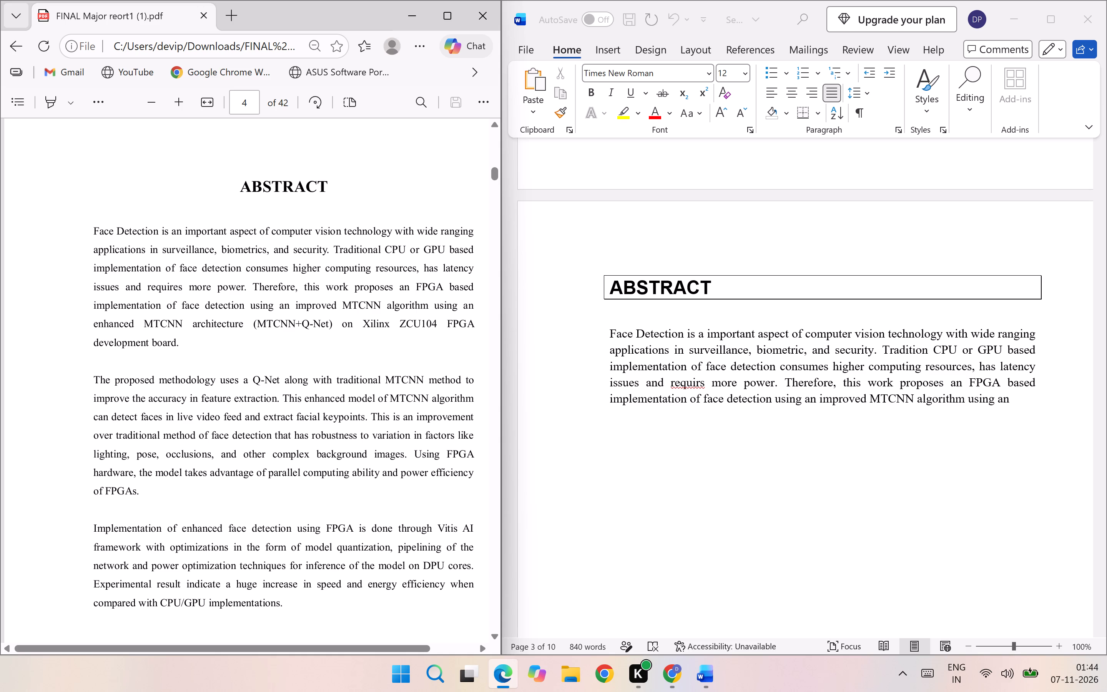
Copy the PDF abstract from "FPGA based implementation" to its end and paste it at the end of the Word report's abstract.
drag(417, 287, 410, 365)
scroll(427, 367, down, 4)
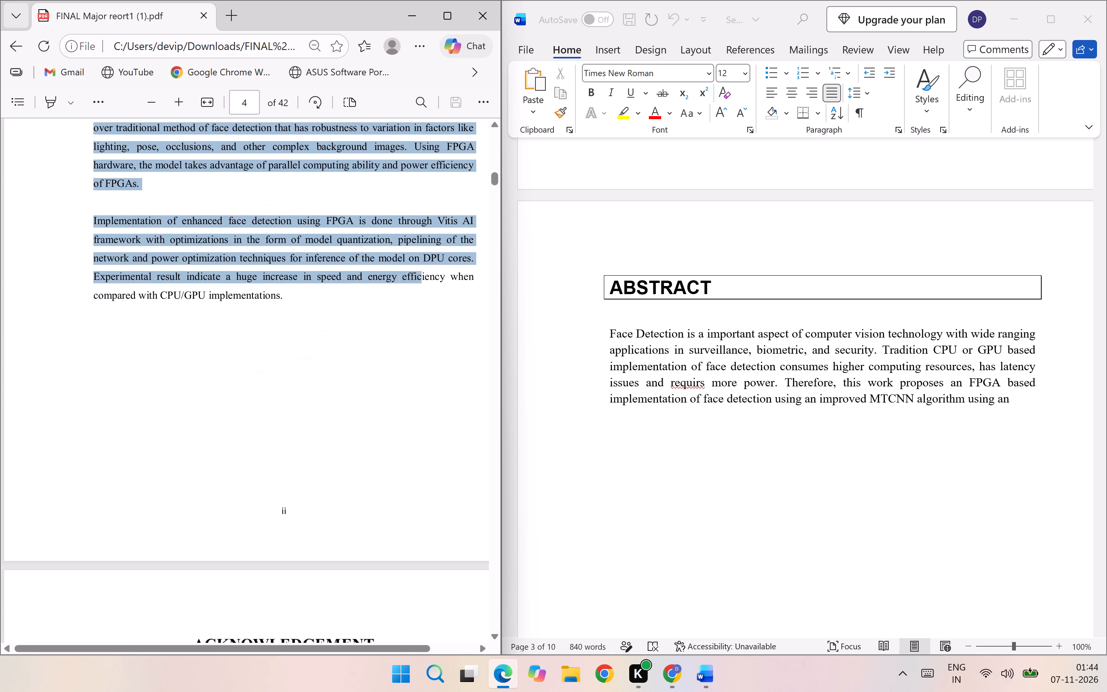
drag(410, 365, 311, 311)
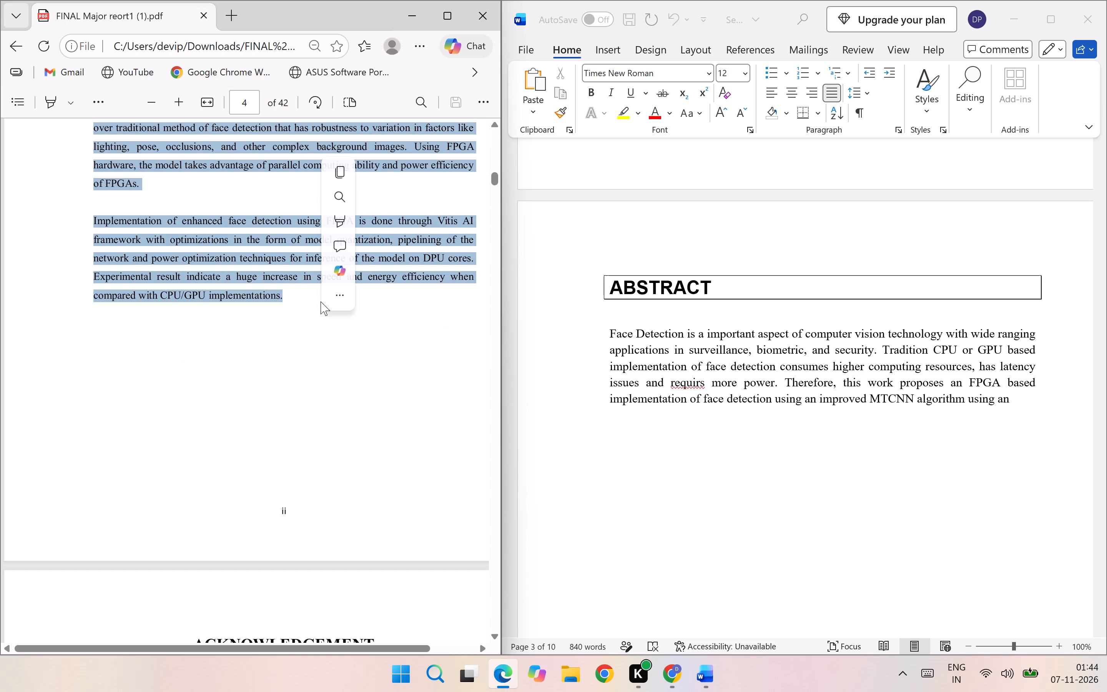
click(342, 178)
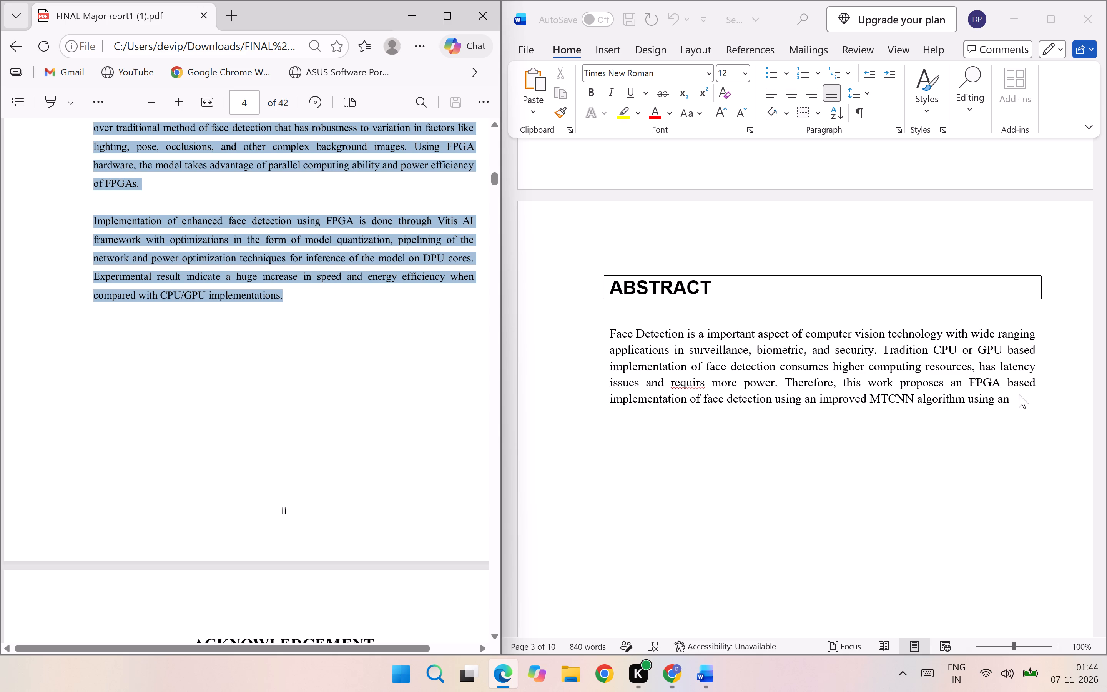
click(1021, 394)
key(ctrl+v)
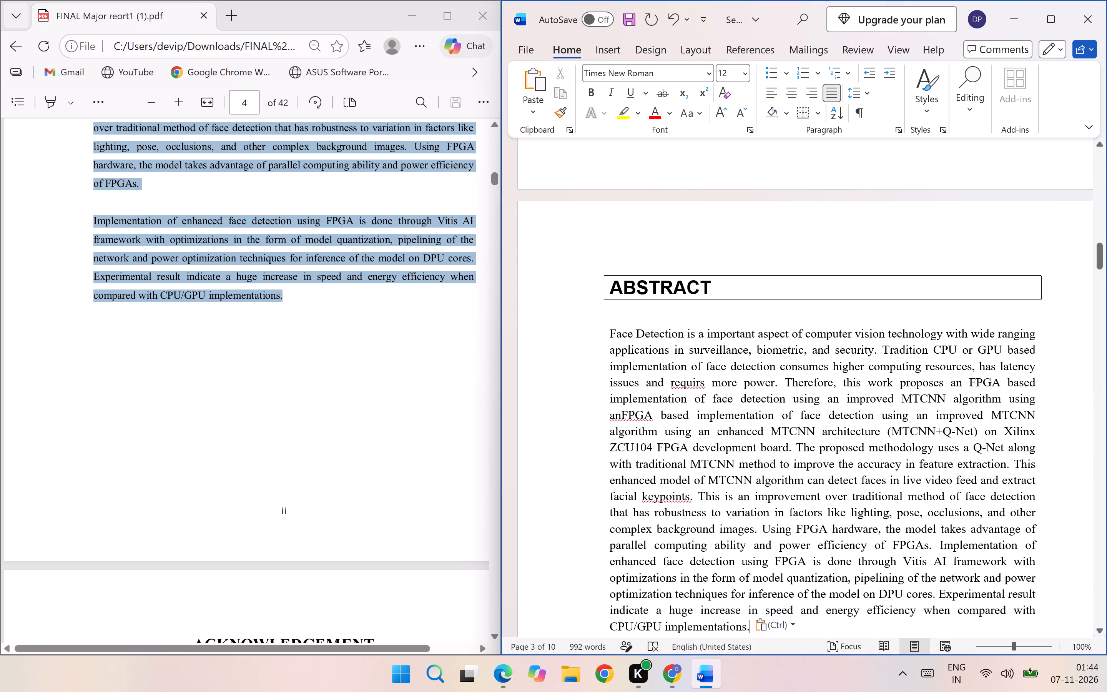
scroll(897, 469, down, 2)
scroll(830, 456, up, 1)
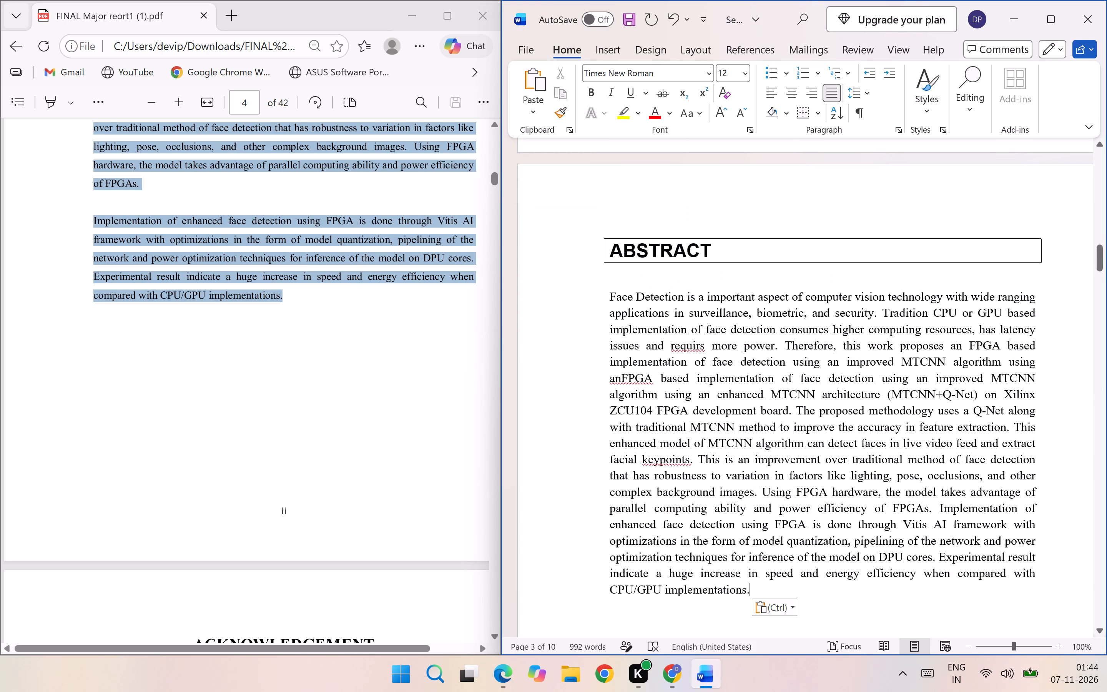
click(563, 424)
click(572, 491)
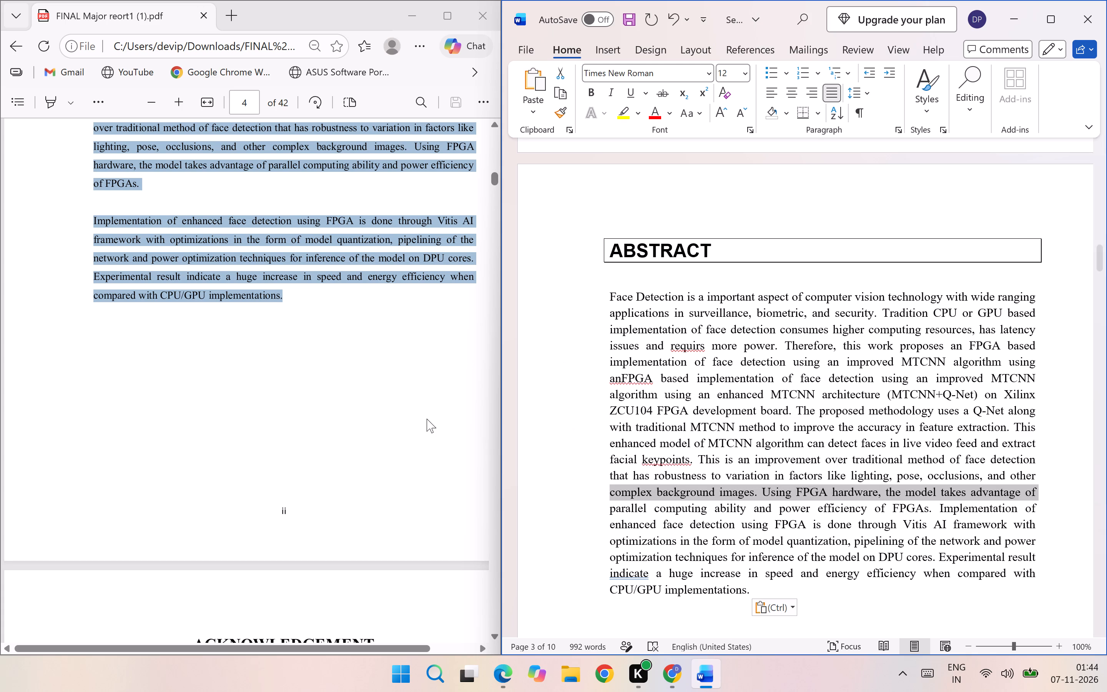
Examine the ACKNOWLEDGEMENT pages of the PDF and the Word report, checking the guide name placeholder in the Word version.
scroll(427, 419, down, 5)
scroll(748, 349, down, 6)
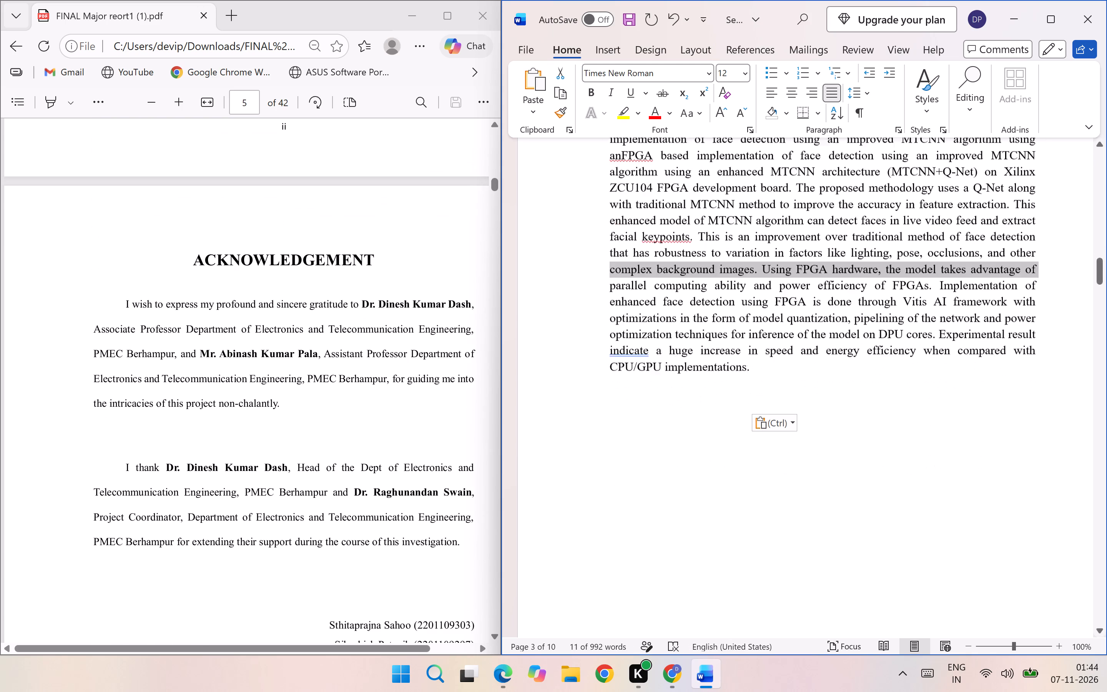
scroll(748, 349, down, 16)
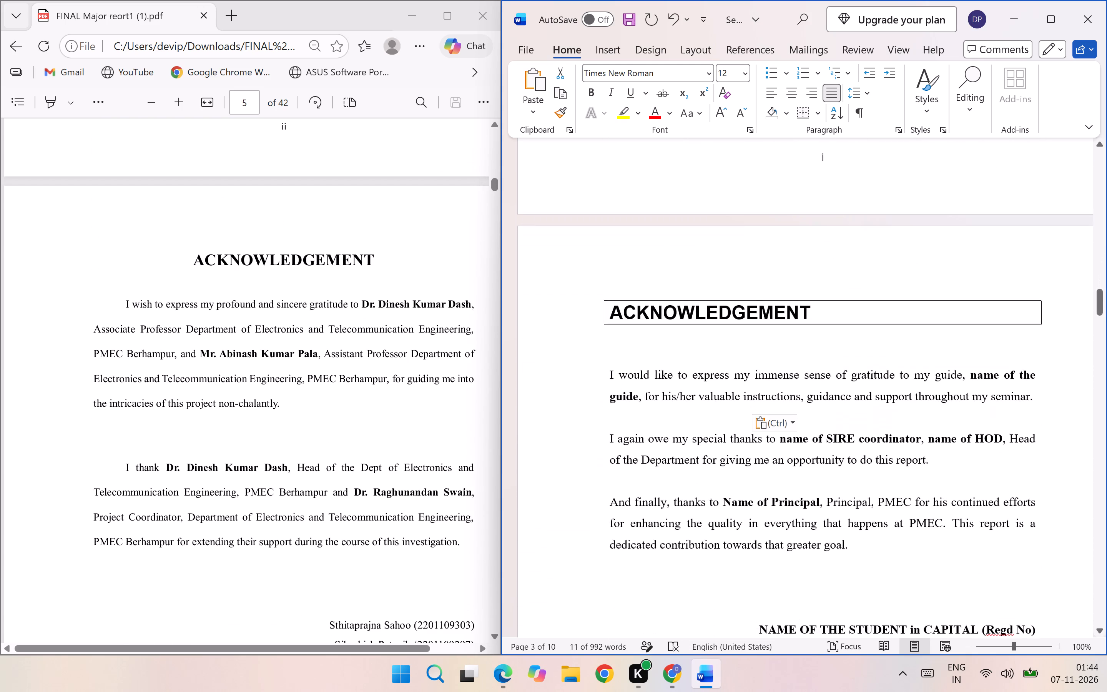
scroll(748, 349, down, 2)
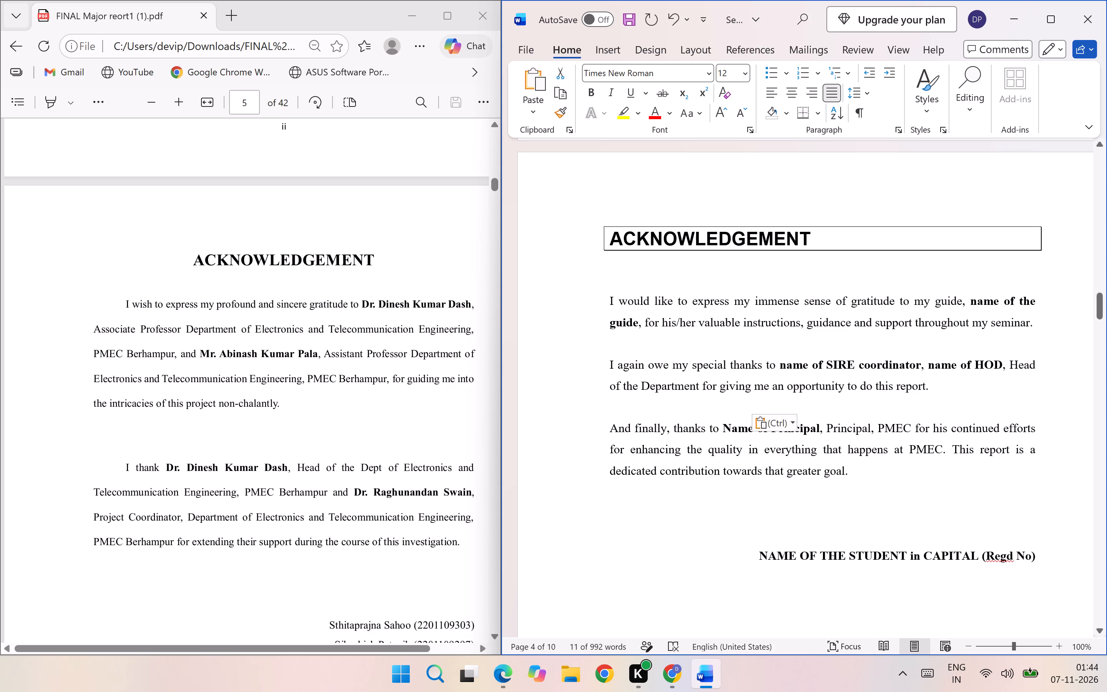
drag(967, 300, 637, 323)
click(691, 339)
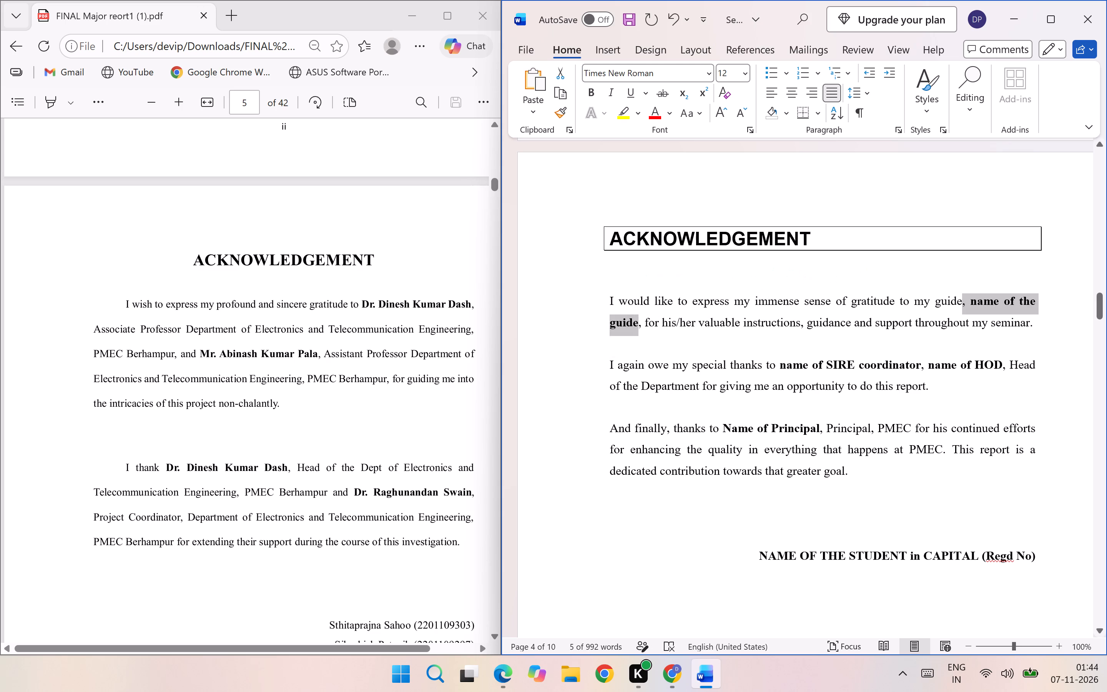
Look through the Word pages around the acknowledgement and the PDF pages up to TABLE OF CONTENTS.
scroll(807, 359, up, 4)
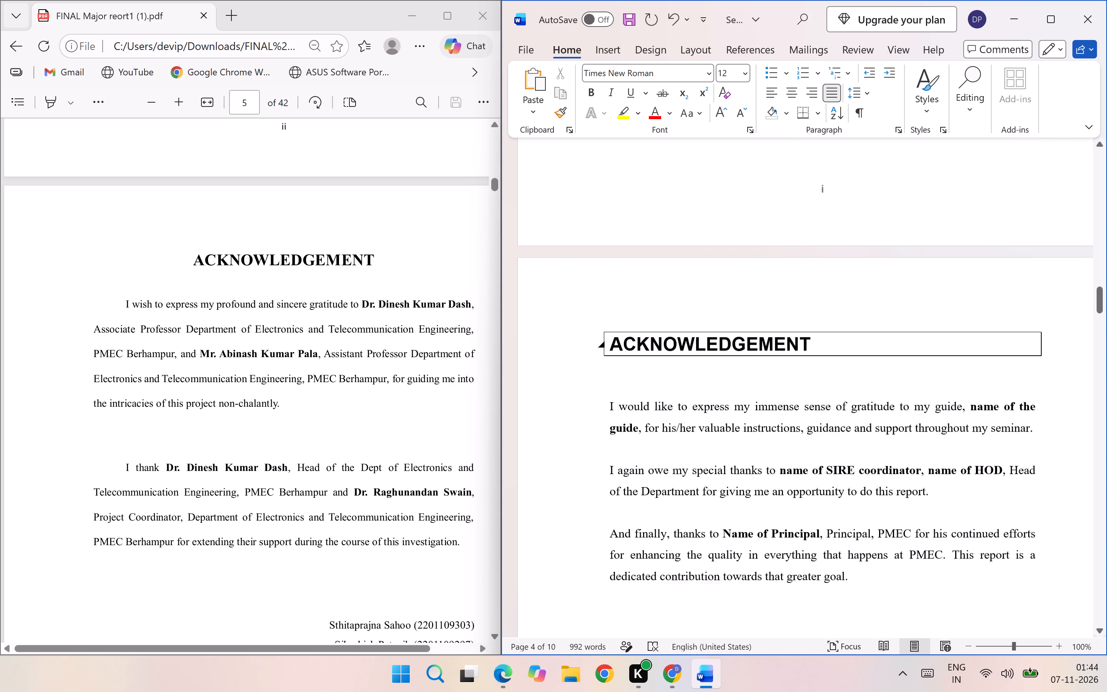
scroll(807, 359, up, 8)
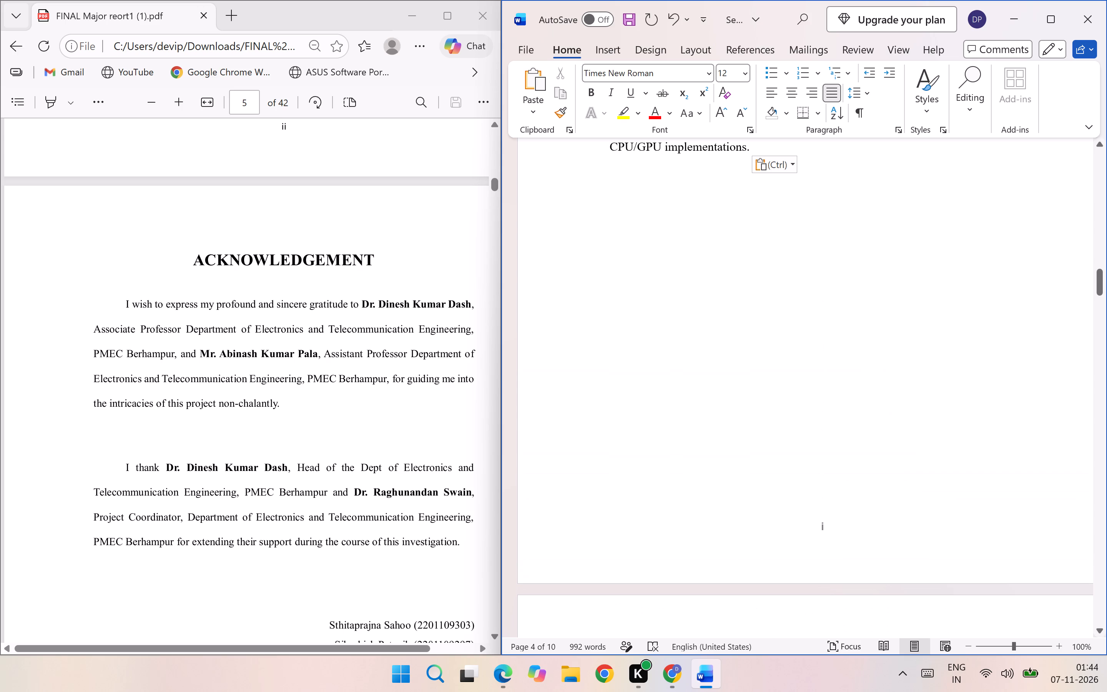
scroll(808, 357, down, 2)
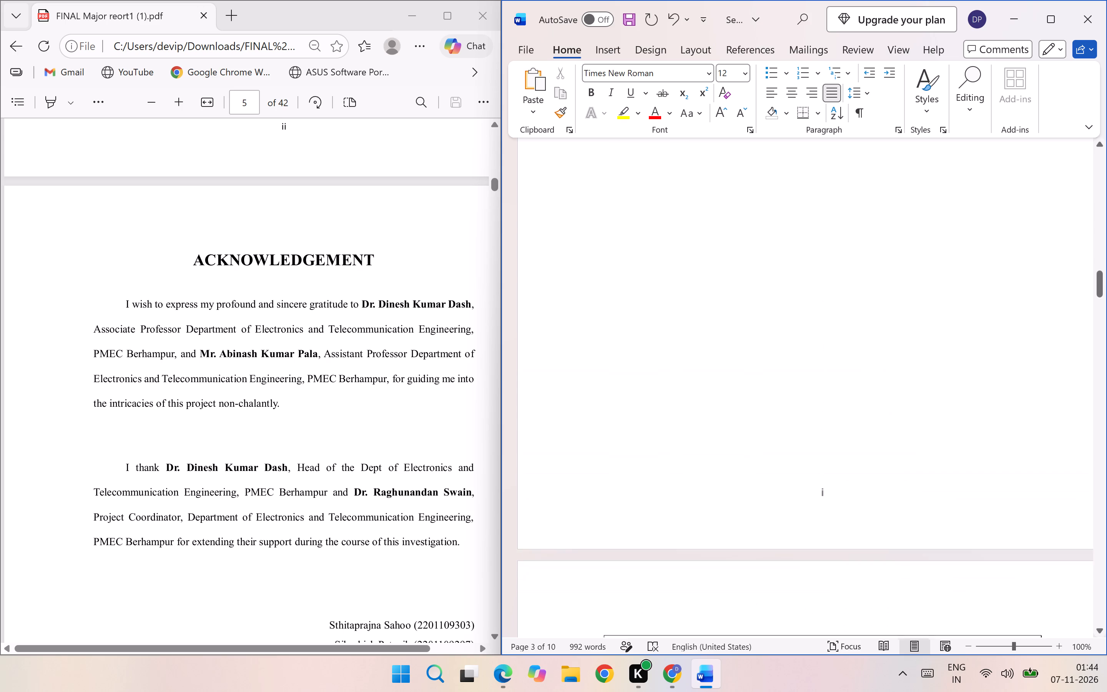
scroll(808, 357, down, 7)
scroll(808, 357, up, 7)
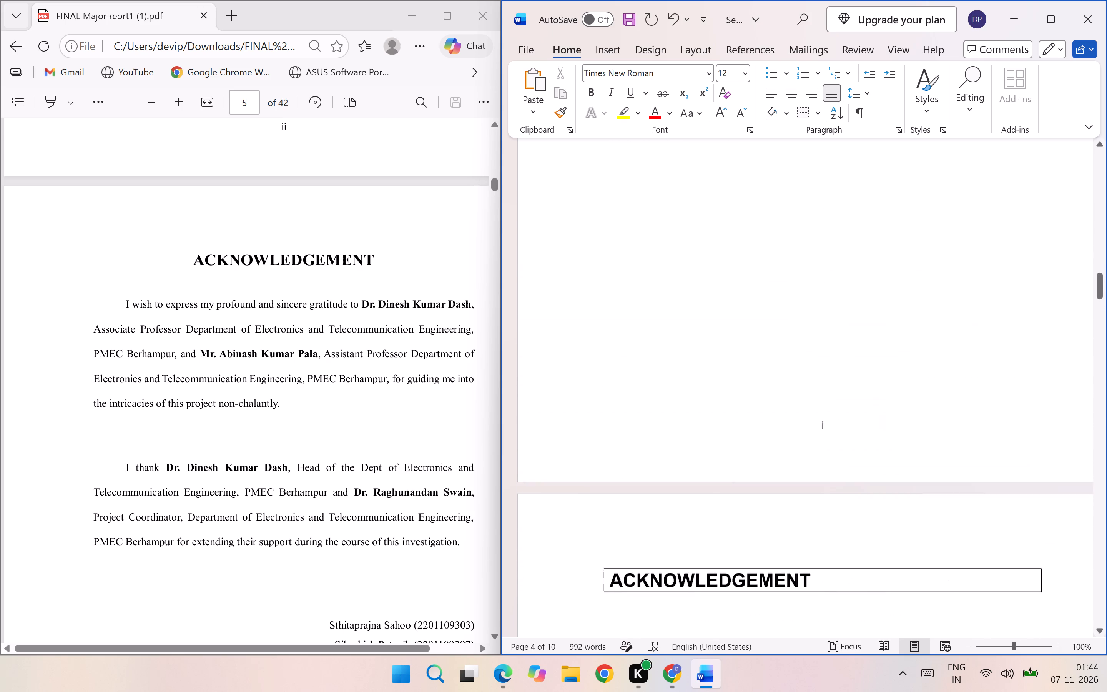
scroll(808, 357, up, 1)
scroll(808, 357, down, 14)
scroll(808, 352, down, 11)
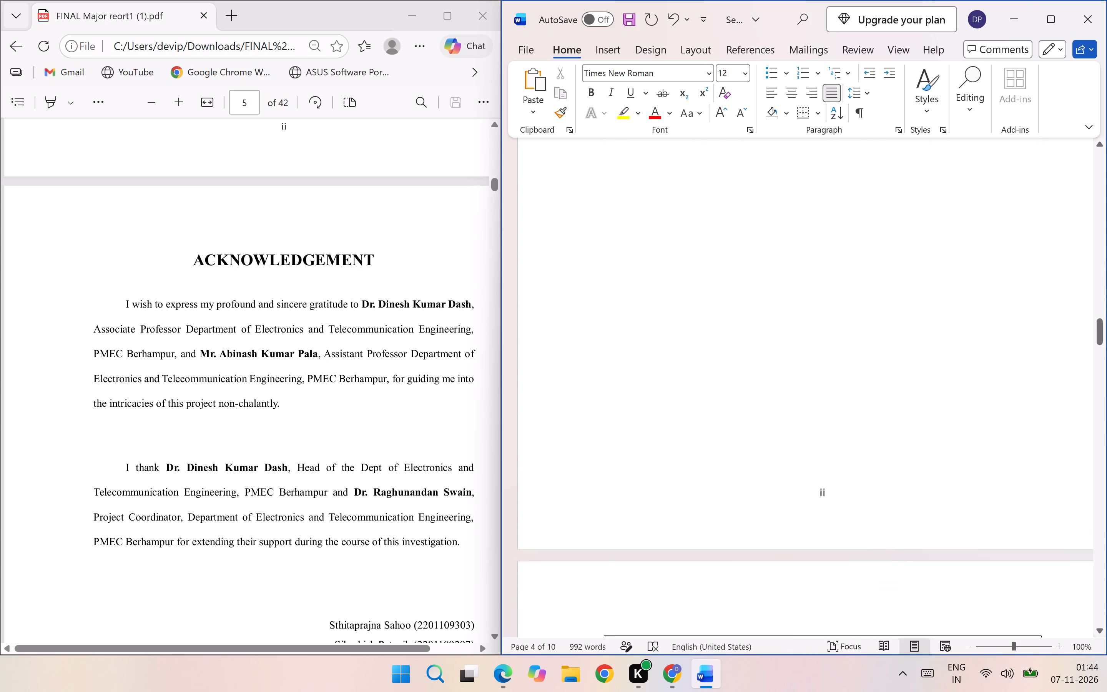
scroll(809, 344, down, 12)
scroll(532, 354, down, 13)
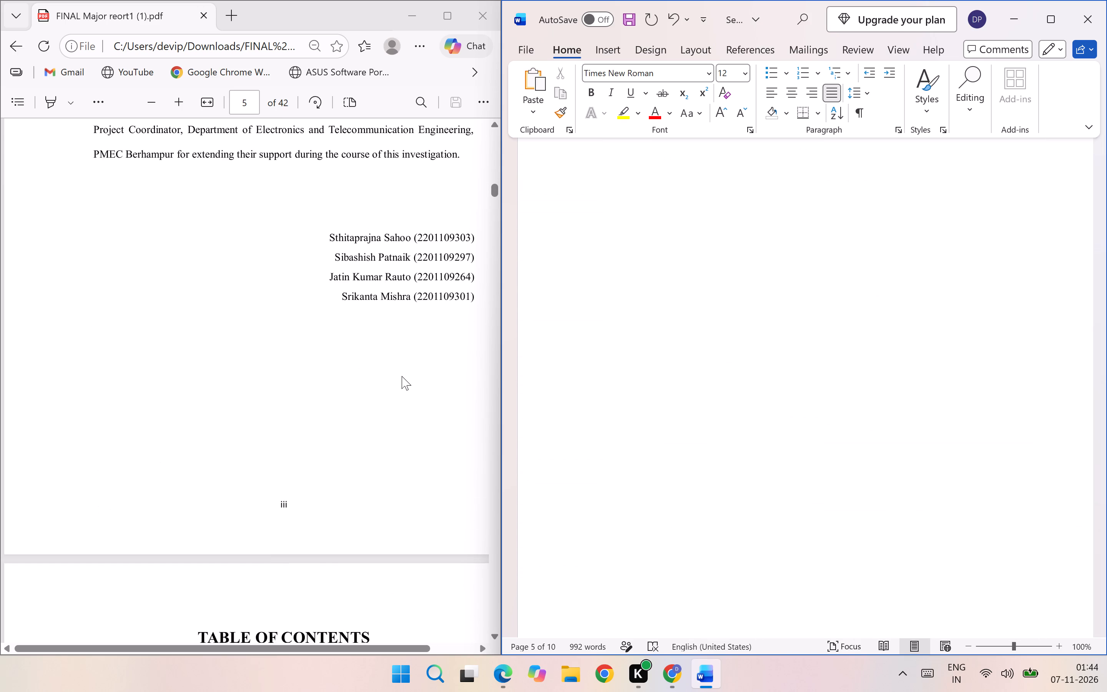
scroll(402, 376, down, 5)
scroll(403, 373, up, 3)
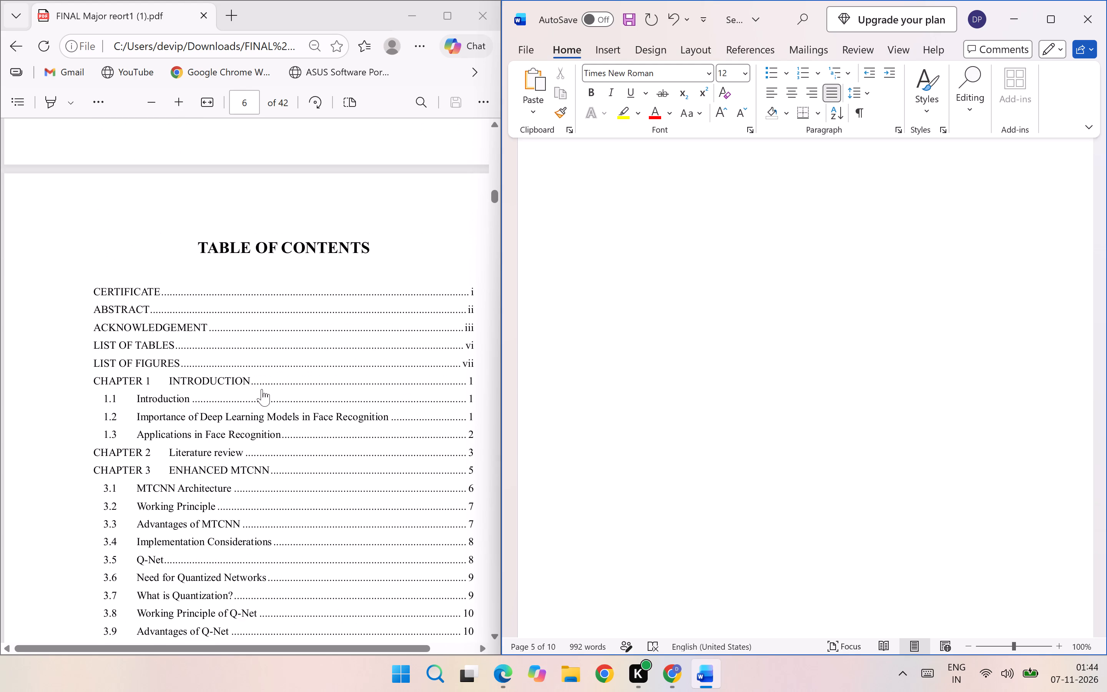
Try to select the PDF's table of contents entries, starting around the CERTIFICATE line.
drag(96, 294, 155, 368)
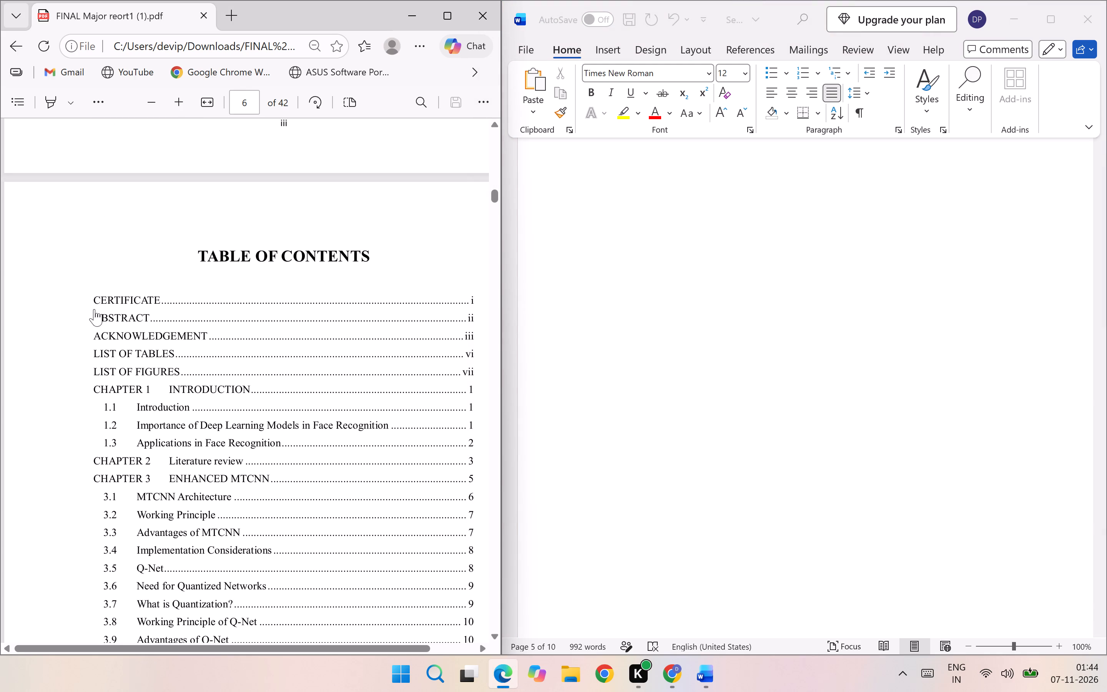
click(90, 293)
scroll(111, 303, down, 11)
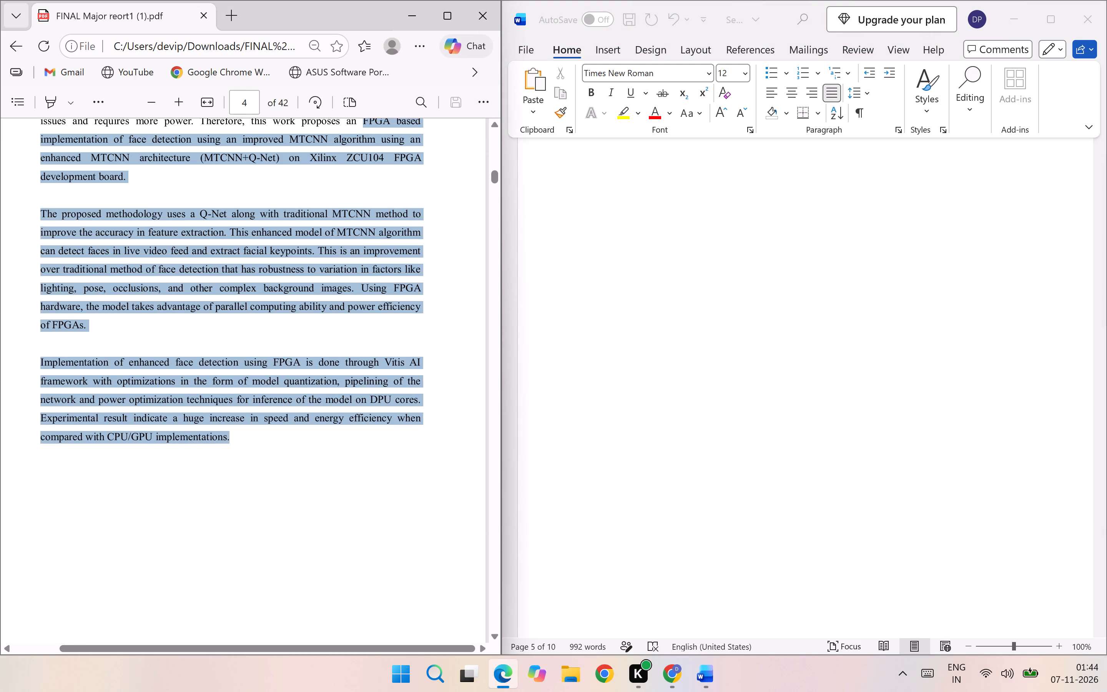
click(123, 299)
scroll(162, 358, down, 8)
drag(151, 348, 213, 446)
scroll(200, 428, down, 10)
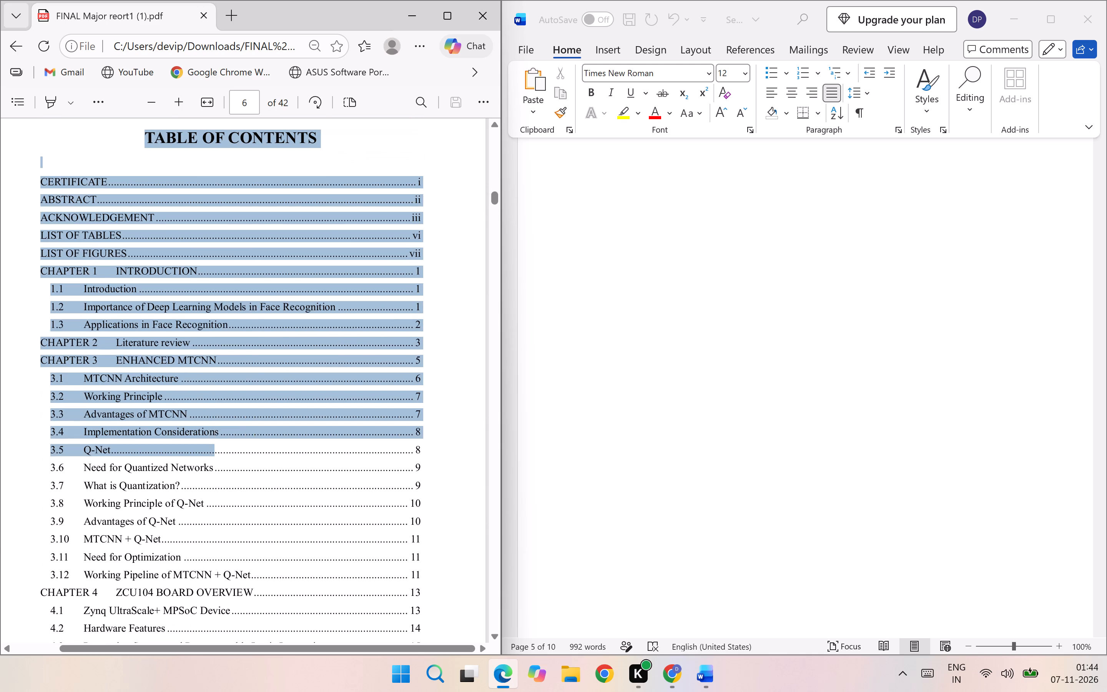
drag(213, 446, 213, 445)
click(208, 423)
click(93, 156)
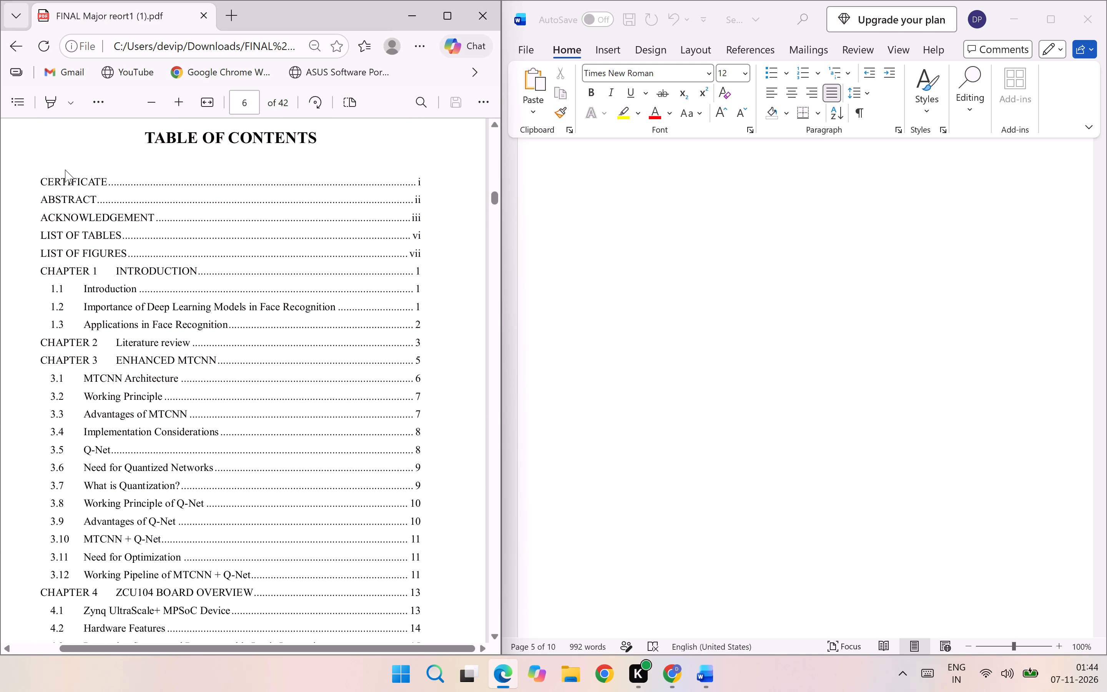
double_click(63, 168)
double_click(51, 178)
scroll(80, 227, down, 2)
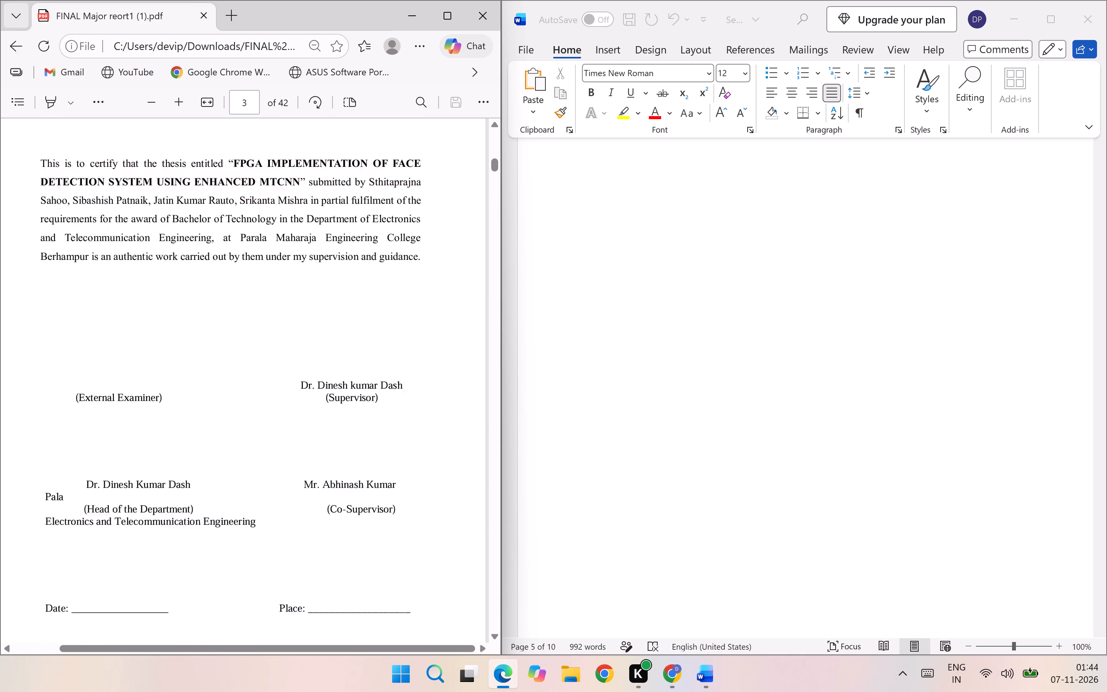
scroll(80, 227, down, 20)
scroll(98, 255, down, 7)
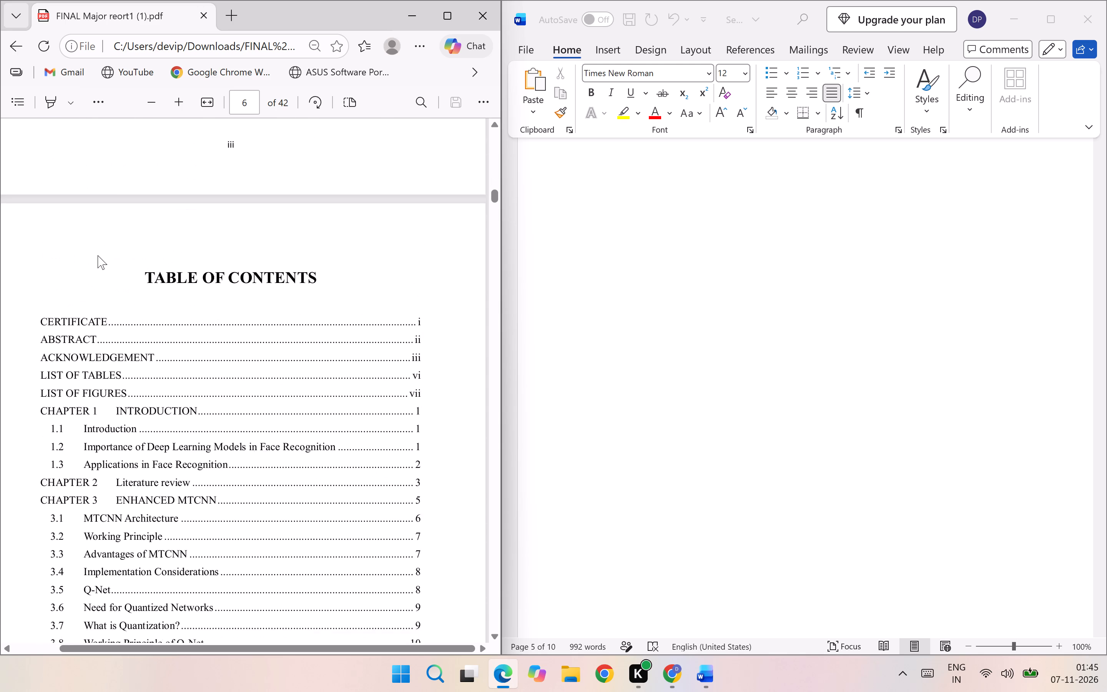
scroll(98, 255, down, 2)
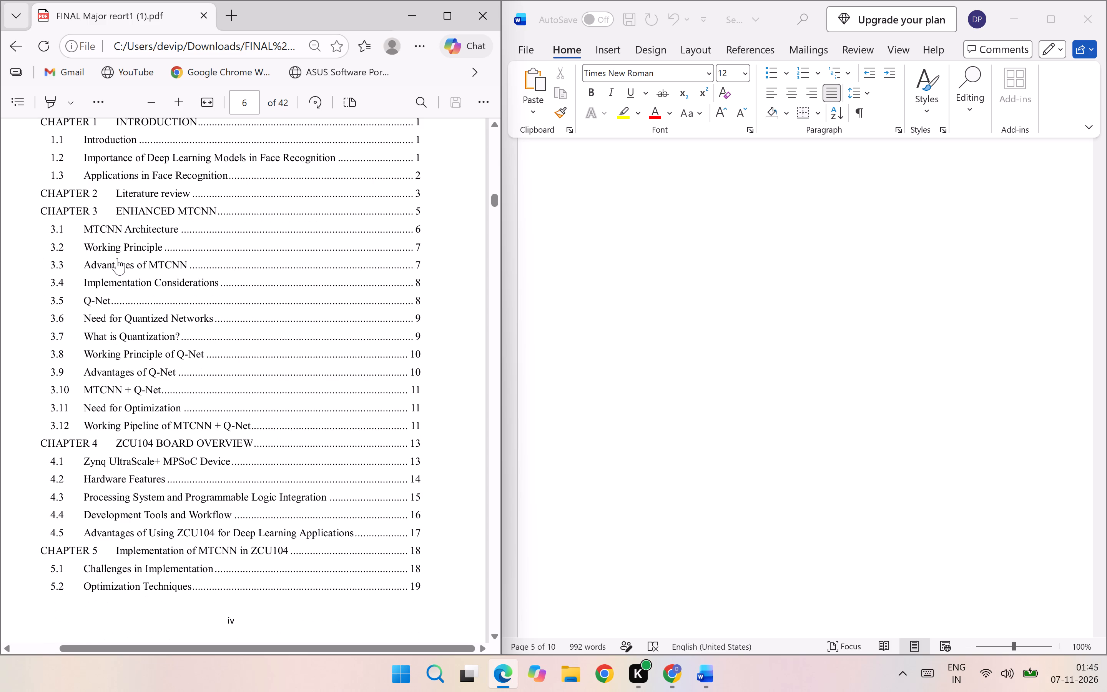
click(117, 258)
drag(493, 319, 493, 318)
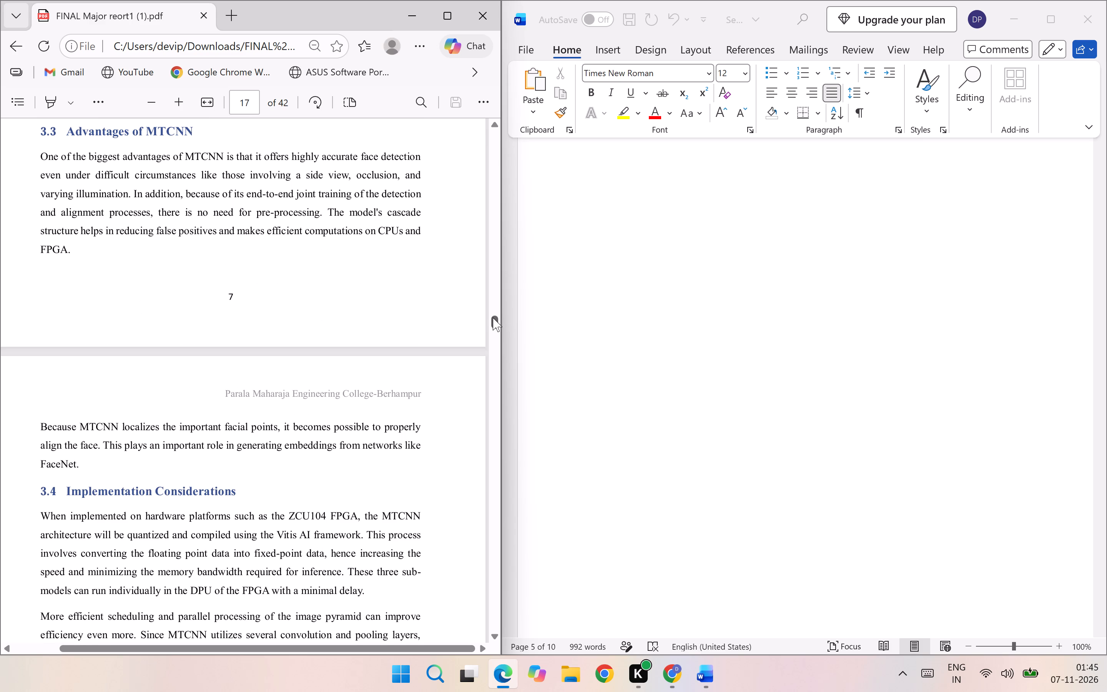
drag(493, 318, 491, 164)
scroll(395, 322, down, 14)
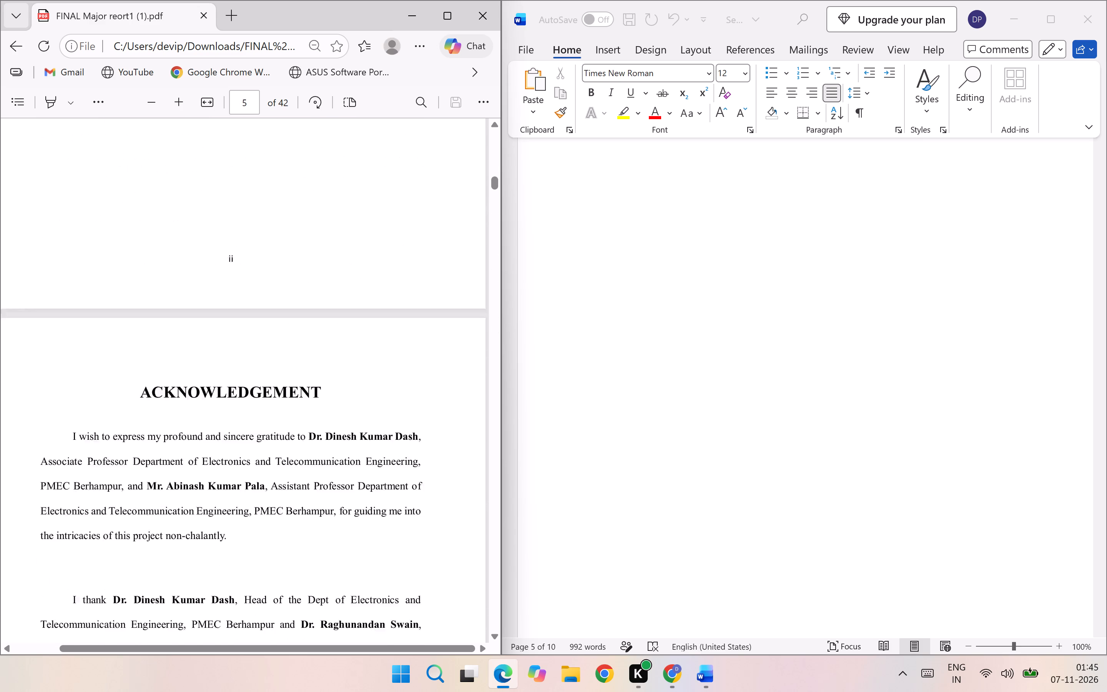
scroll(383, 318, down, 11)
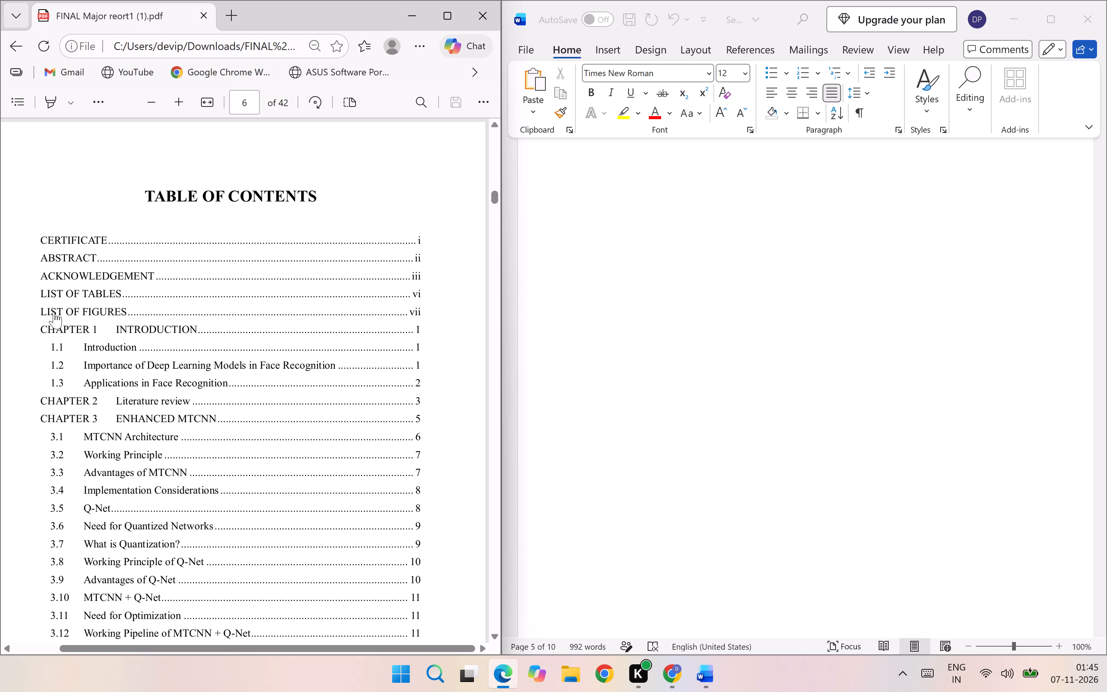
Examine the PDF's Chapter 3 opening, LIST OF FIGURES and LIST OF TABLES pages and return to its TABLE OF CONTENTS.
click(139, 414)
drag(495, 291, 495, 285)
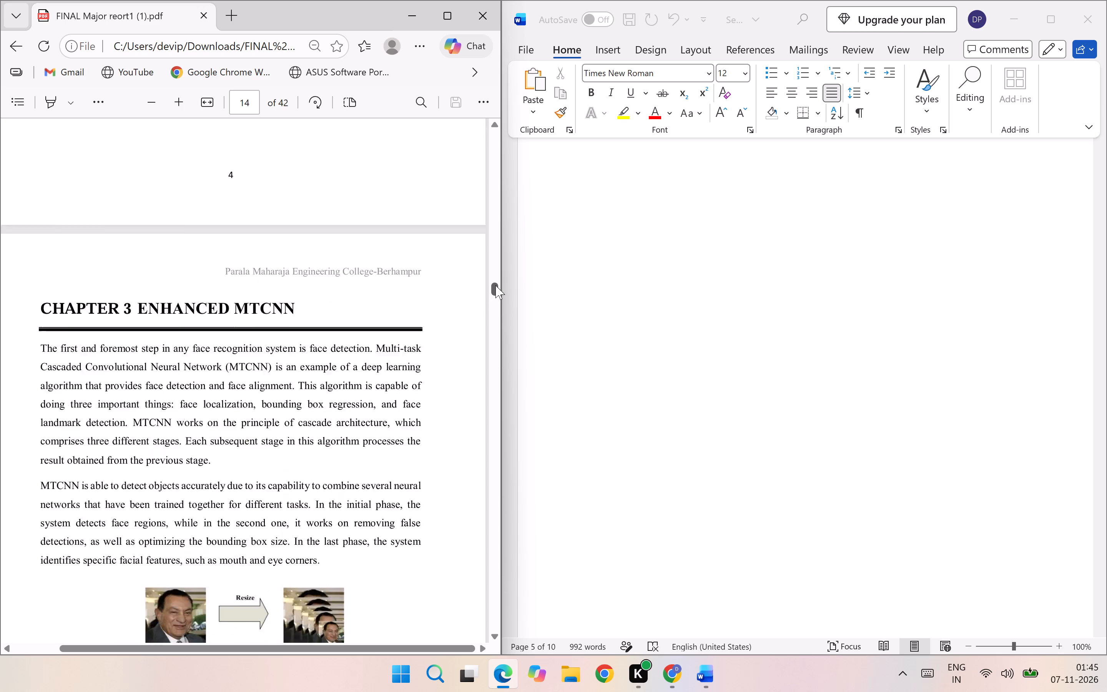
drag(495, 285, 499, 250)
drag(499, 248, 500, 231)
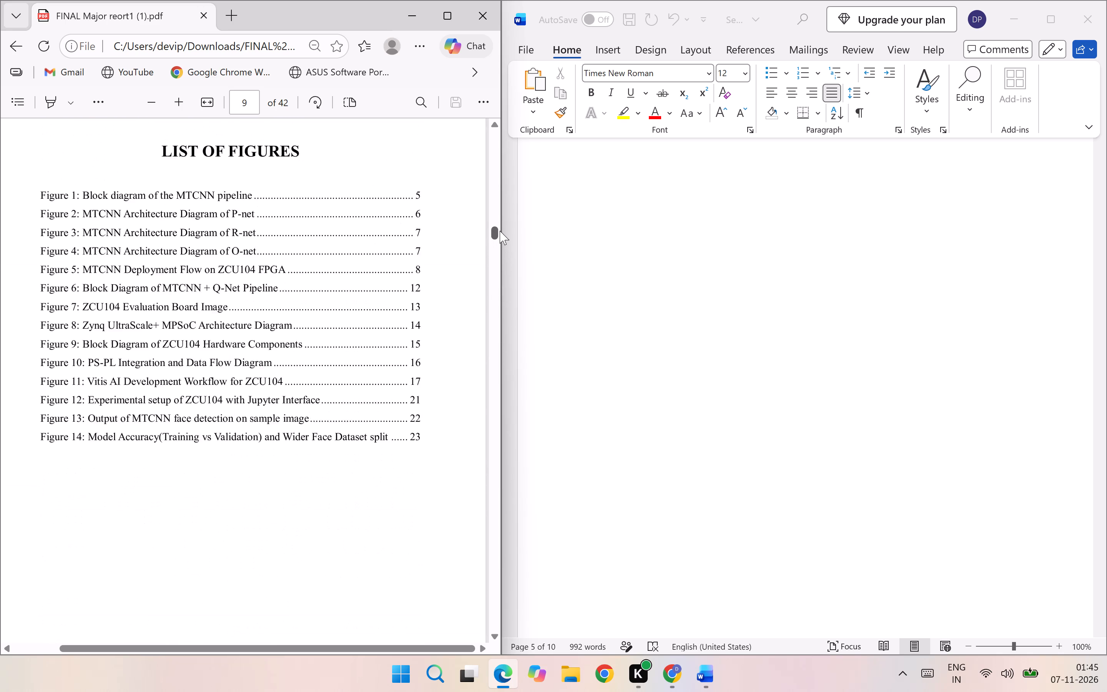
drag(500, 231, 500, 229)
drag(500, 226, 500, 220)
click(500, 220)
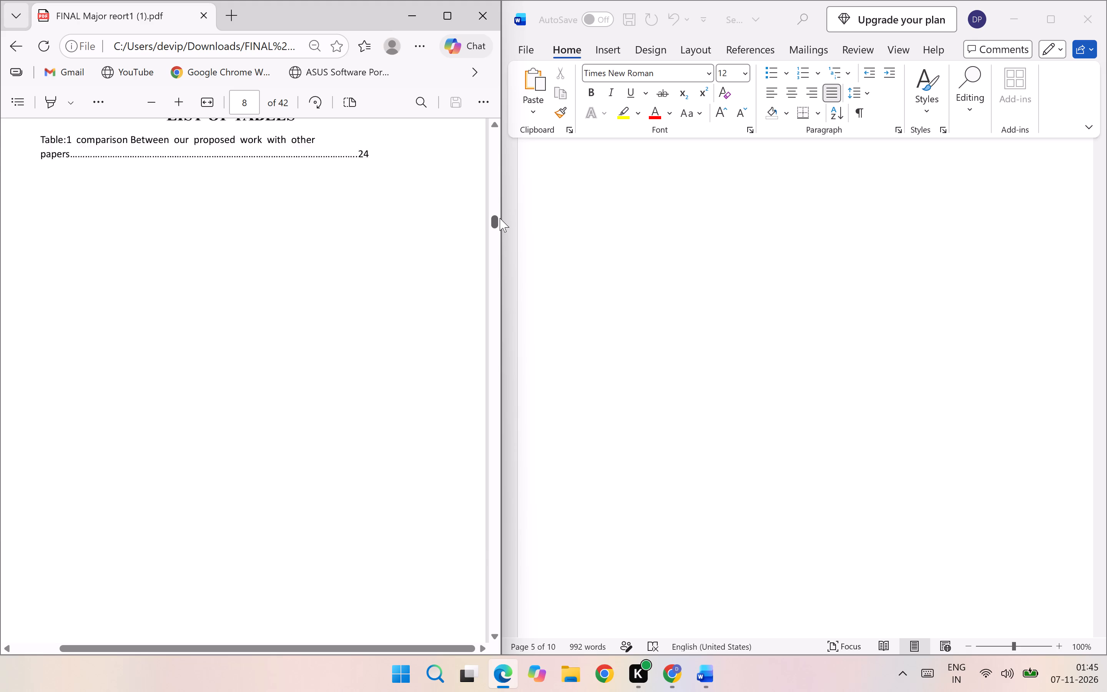
click(500, 216)
drag(500, 214, 500, 201)
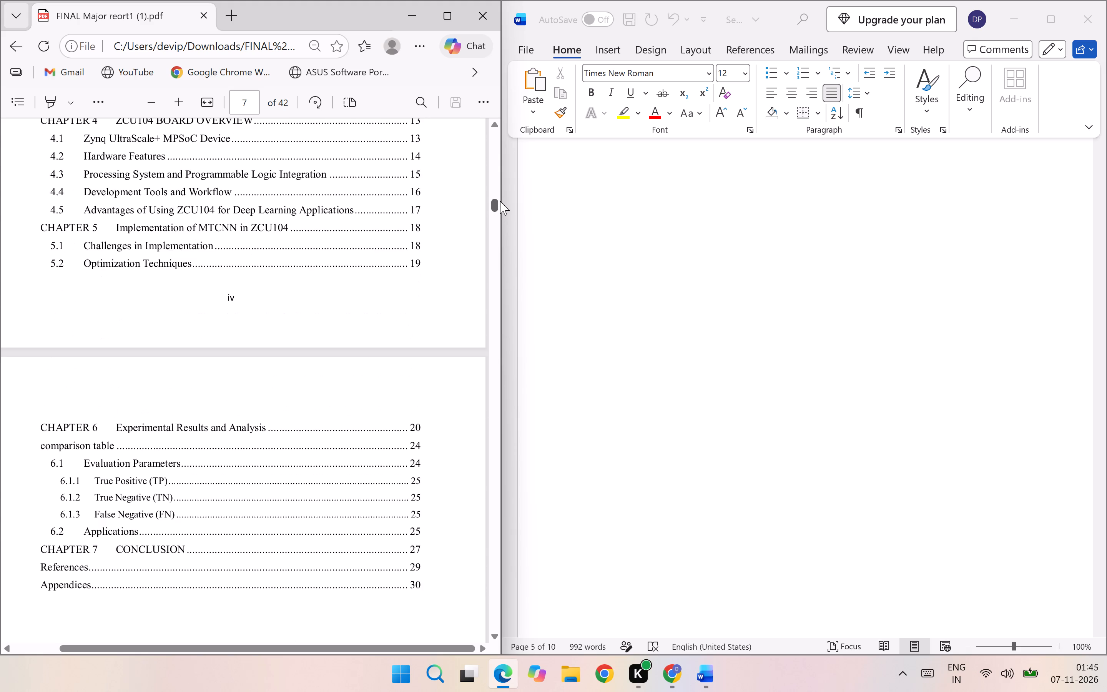
drag(500, 201, 500, 195)
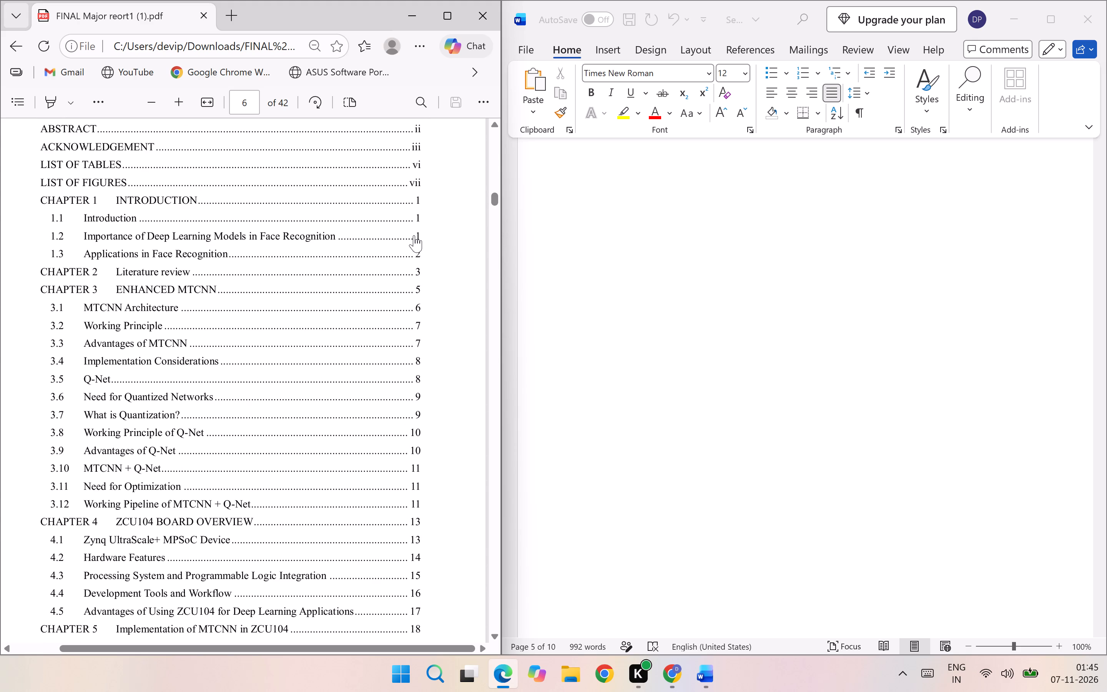
click(414, 235)
drag(495, 251, 492, 218)
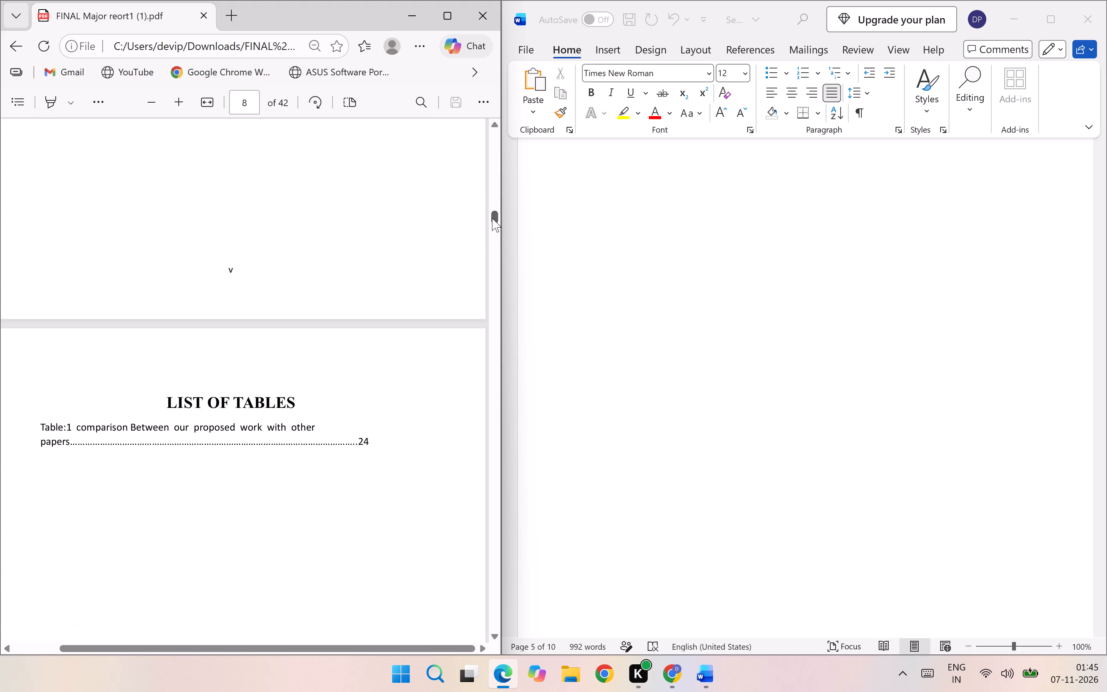
drag(492, 218, 492, 230)
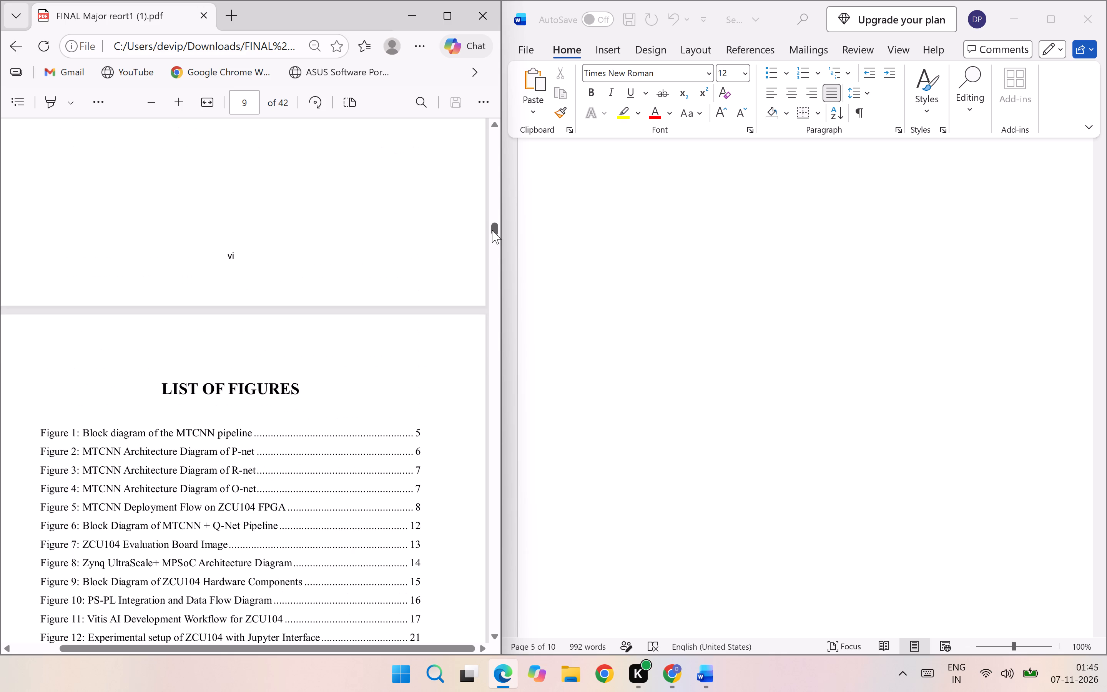
drag(492, 230, 490, 219)
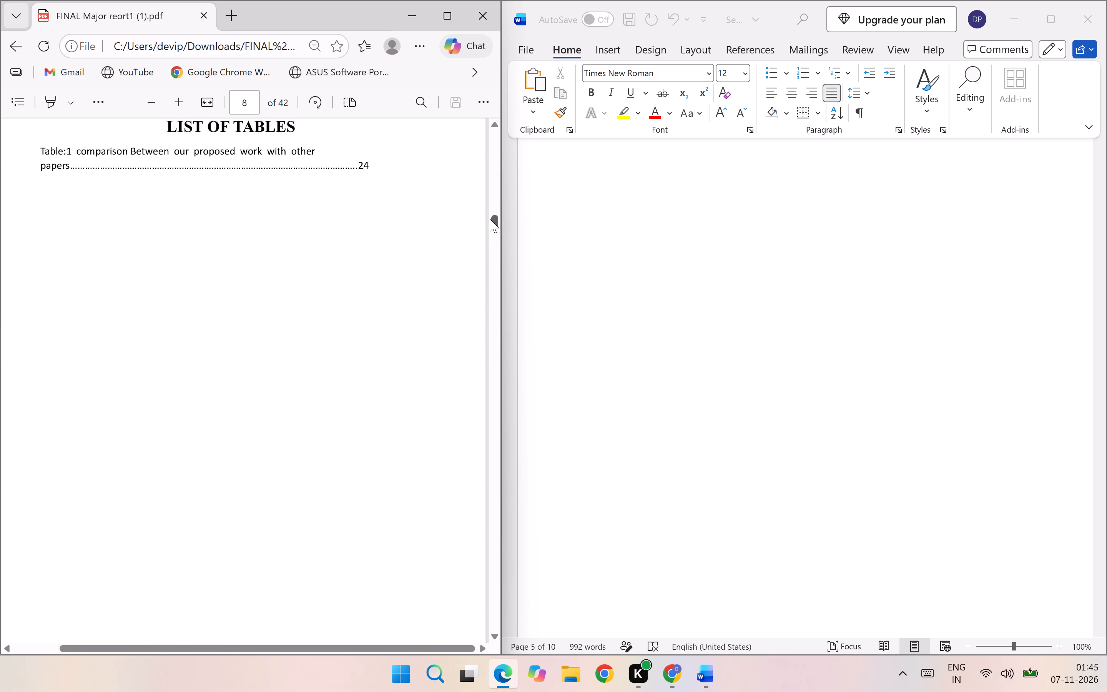
drag(490, 219, 487, 201)
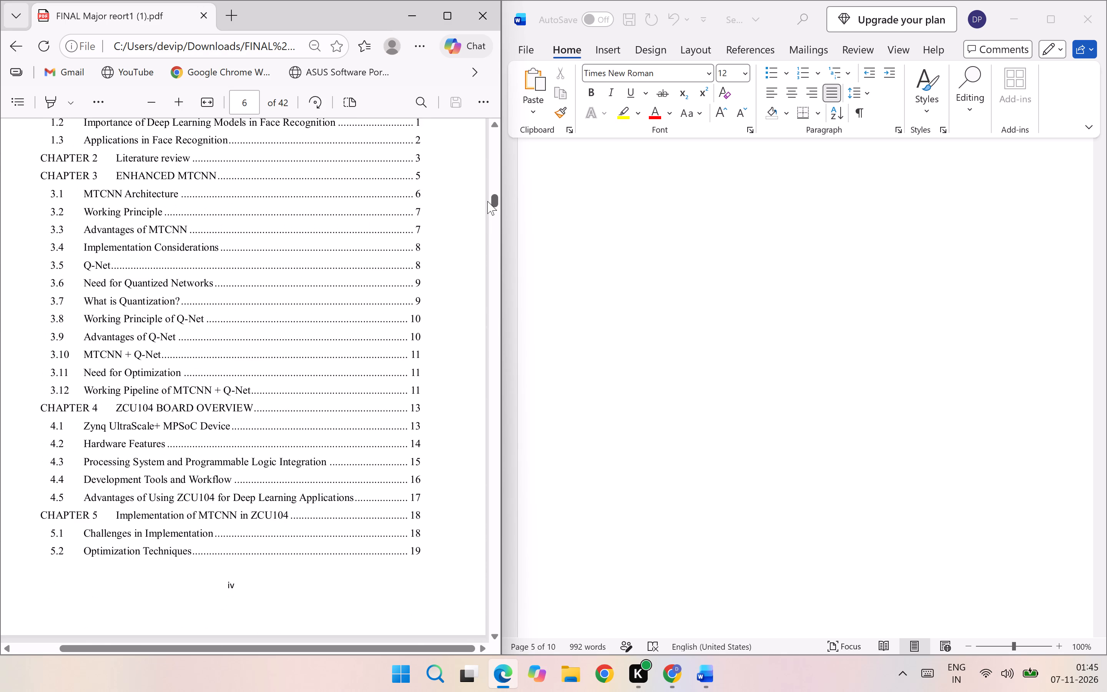
drag(487, 201, 487, 196)
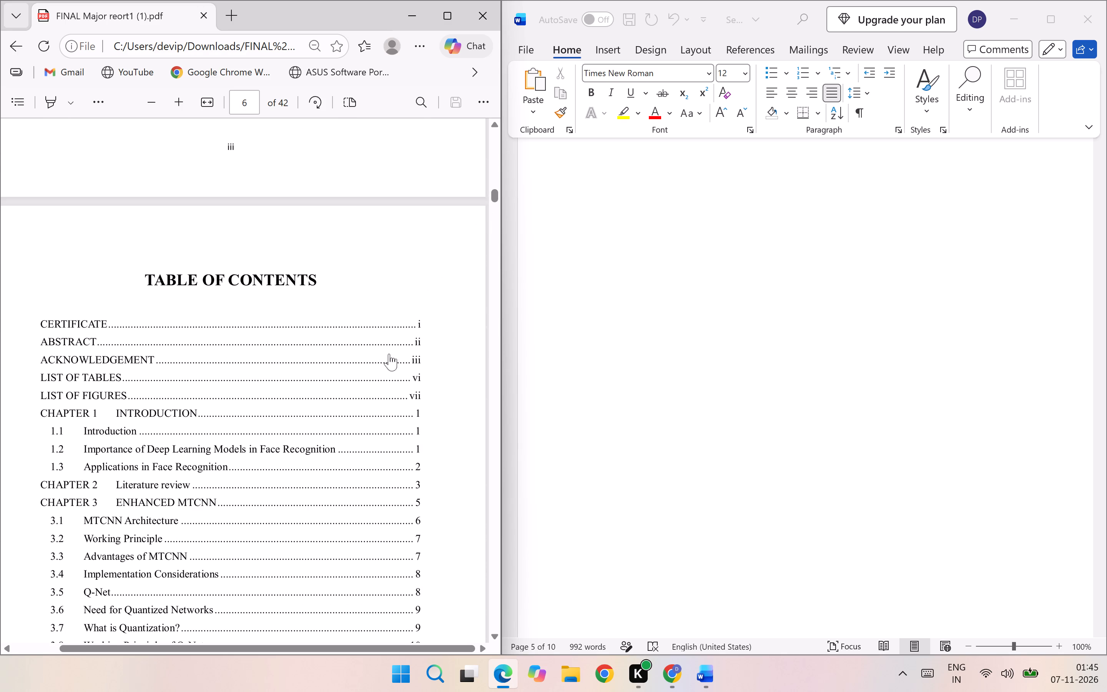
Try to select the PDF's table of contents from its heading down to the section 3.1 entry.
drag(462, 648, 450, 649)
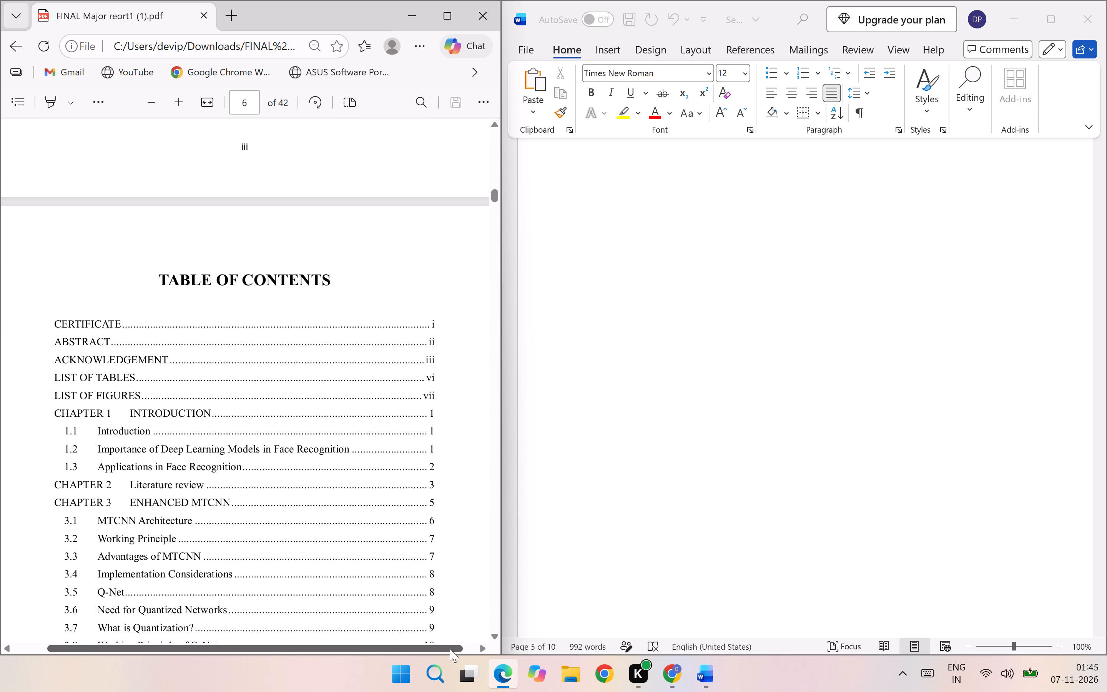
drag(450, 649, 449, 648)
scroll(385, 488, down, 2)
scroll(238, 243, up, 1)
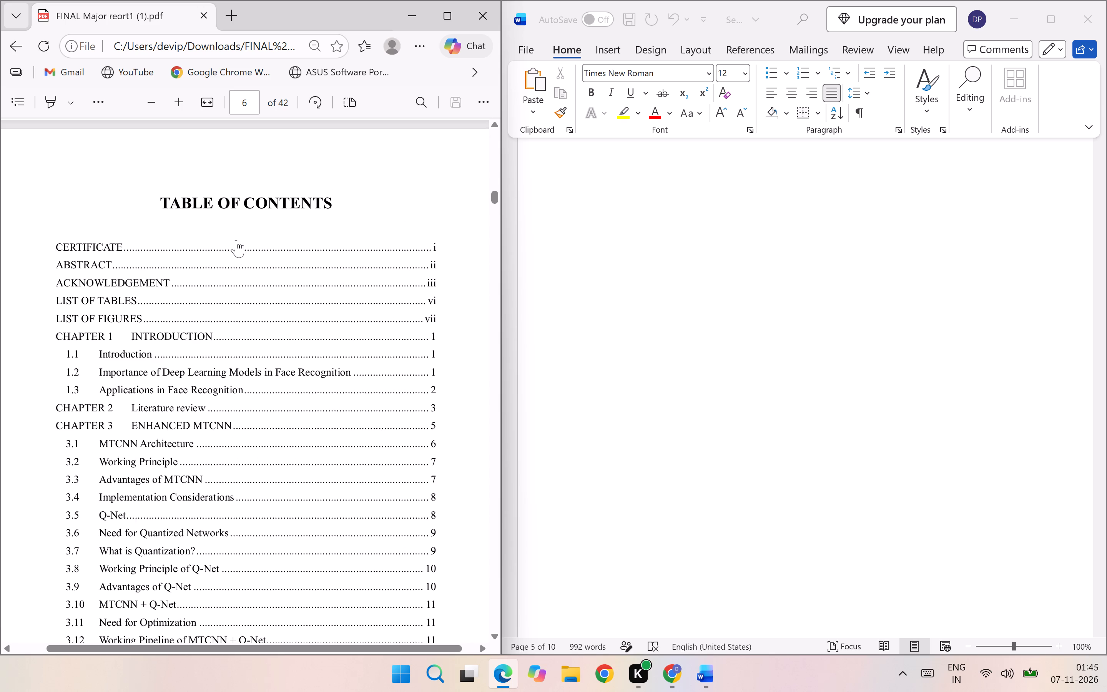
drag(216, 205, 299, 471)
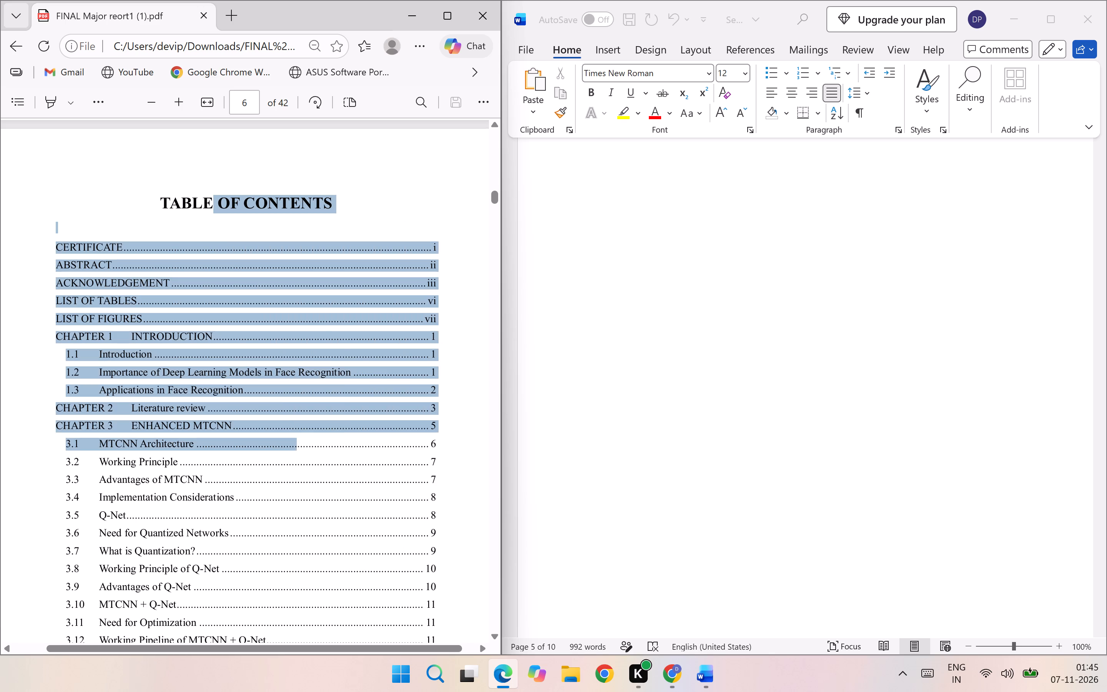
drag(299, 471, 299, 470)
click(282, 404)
Look through the PDF's LIST OF FIGURES and MTCNN architecture figure pages, and return to its TABLE OF CONTENTS.
drag(491, 266, 496, 244)
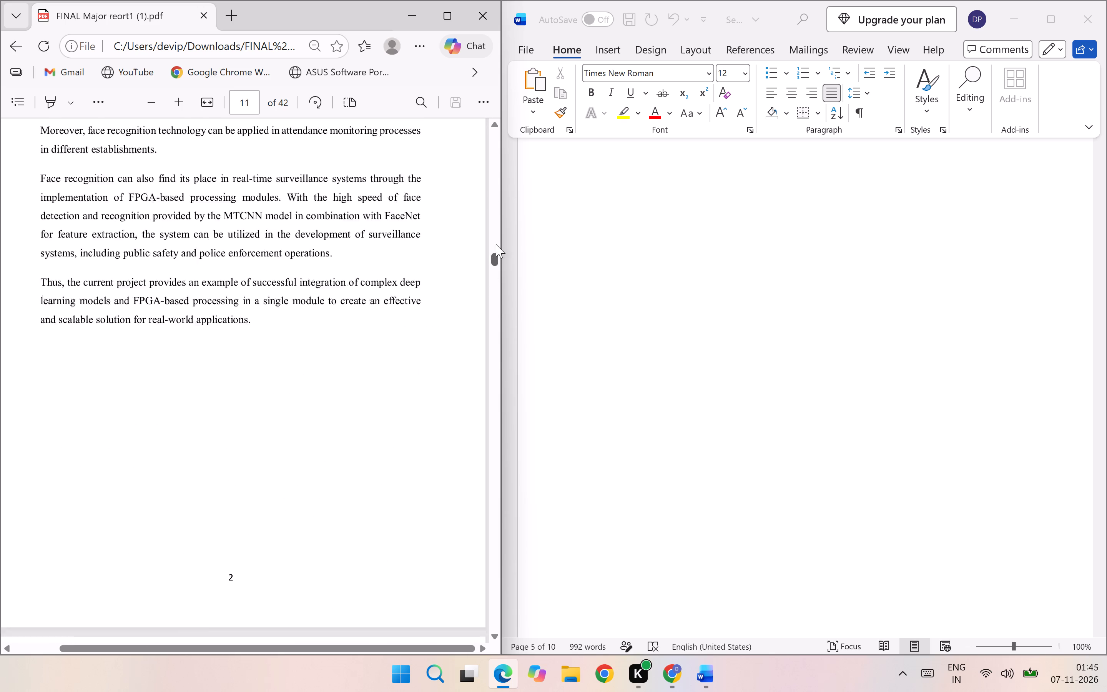
drag(496, 244, 500, 218)
drag(503, 209, 494, 239)
drag(483, 223, 480, 231)
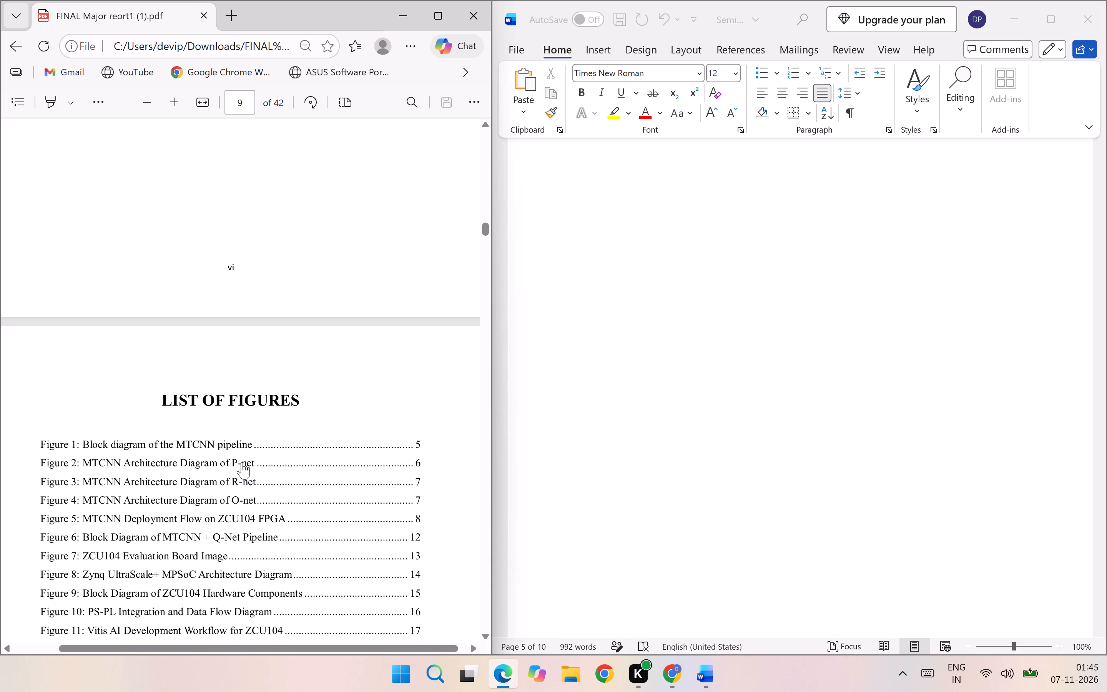
click(183, 461)
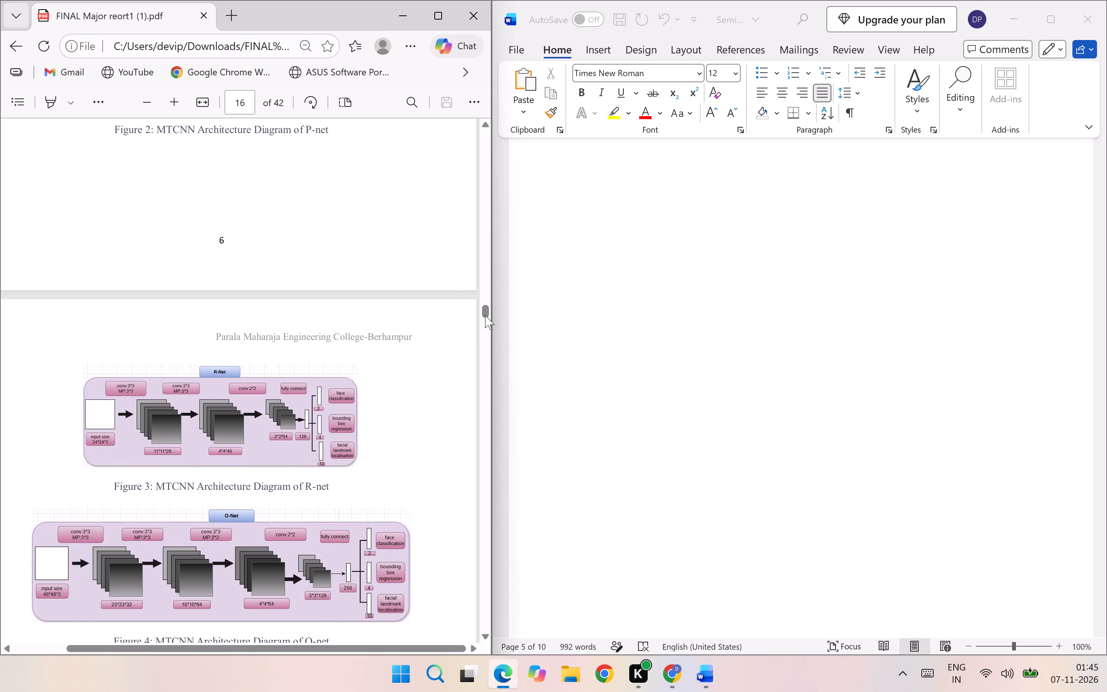
drag(485, 314, 500, 202)
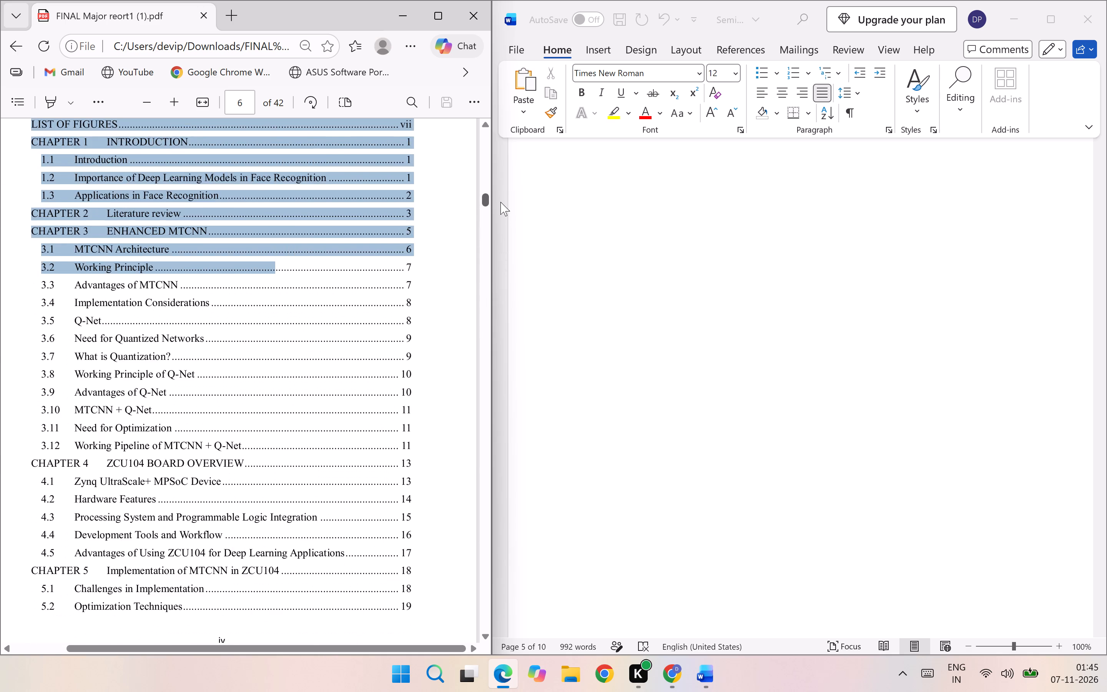
drag(500, 202, 500, 201)
click(424, 271)
scroll(467, 232, up, 2)
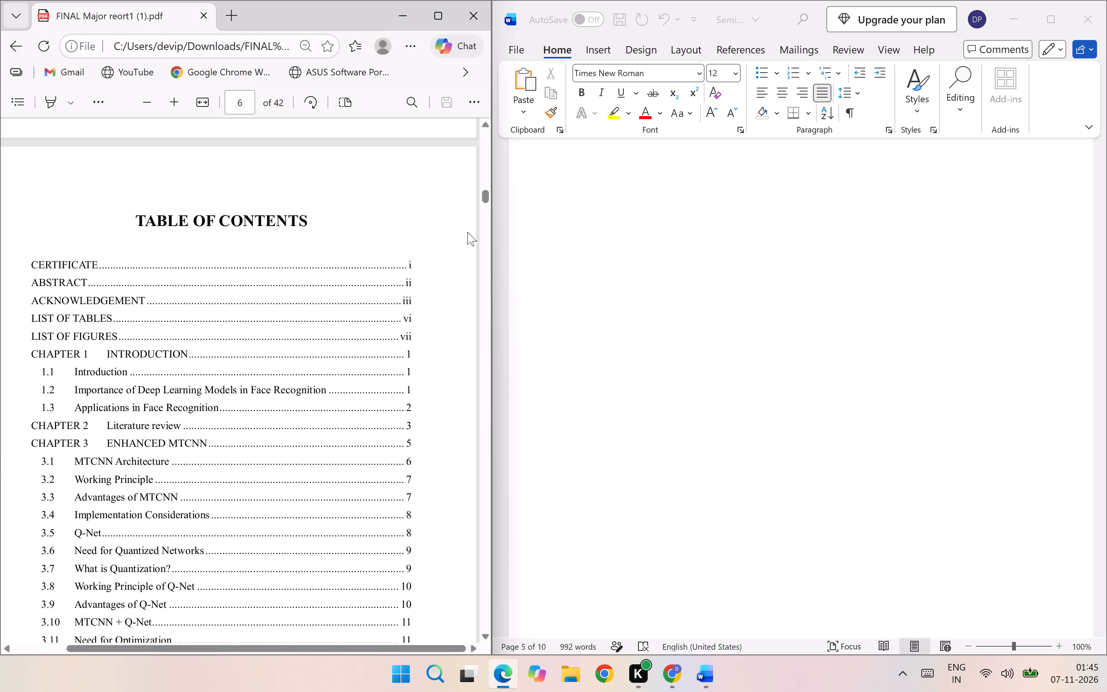
Copy the PDF's table of contents text from partway through its heading to the Appendices entry on the following page.
drag(173, 262, 212, 411)
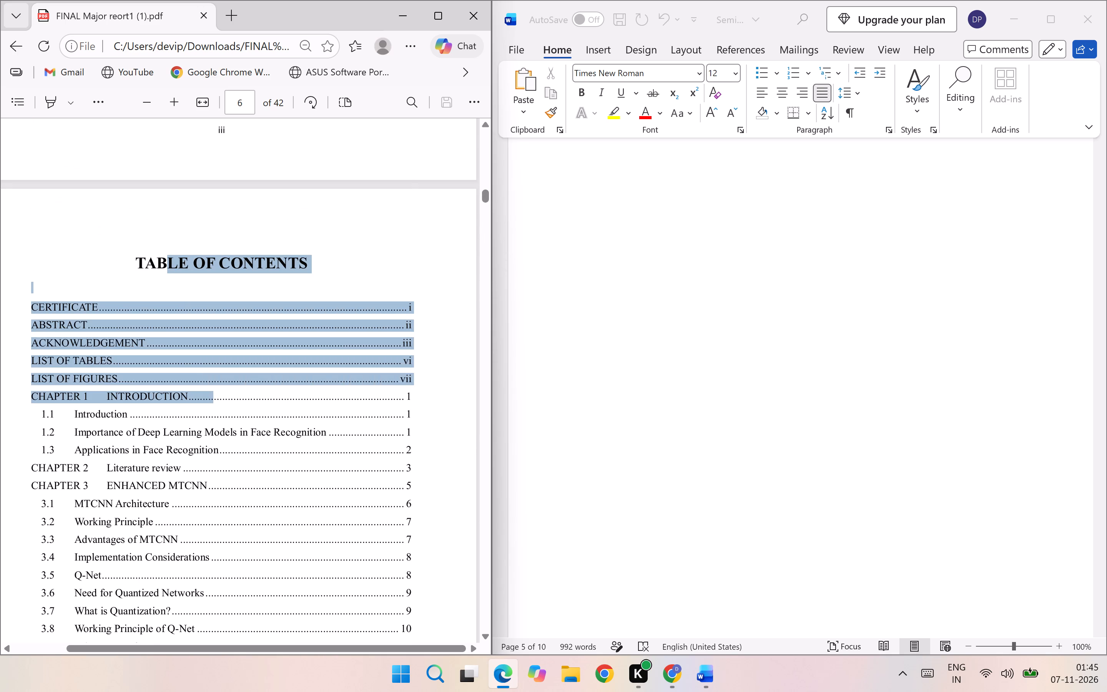
drag(212, 411, 372, 341)
scroll(212, 411, down, 7)
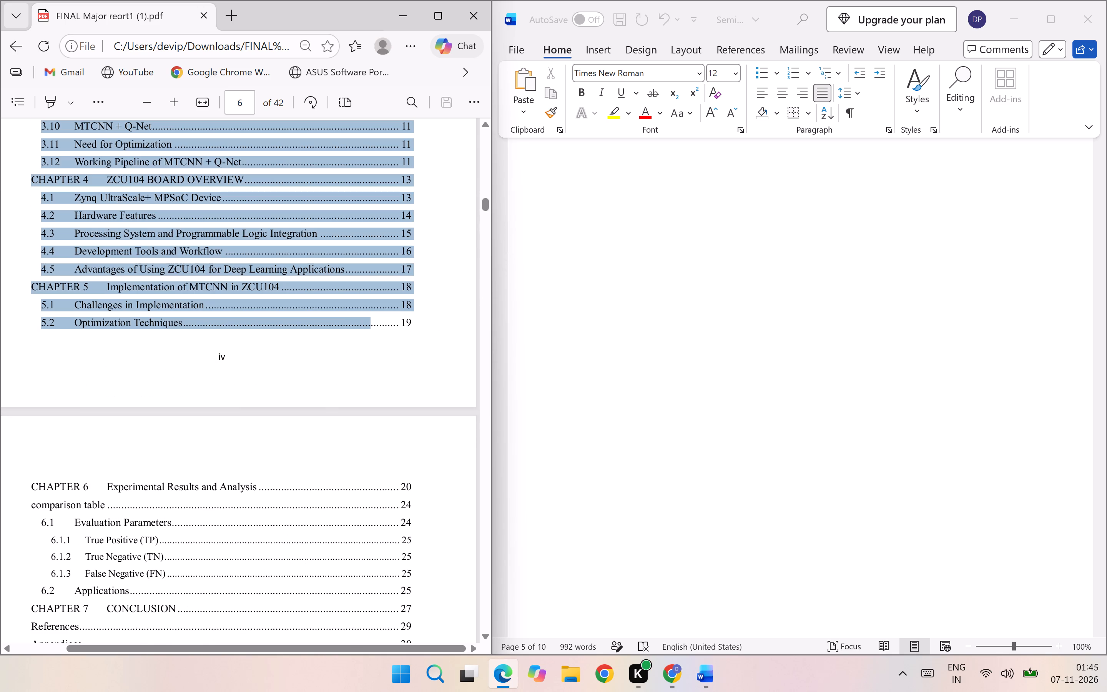
drag(372, 341, 417, 551)
scroll(417, 551, down, 2)
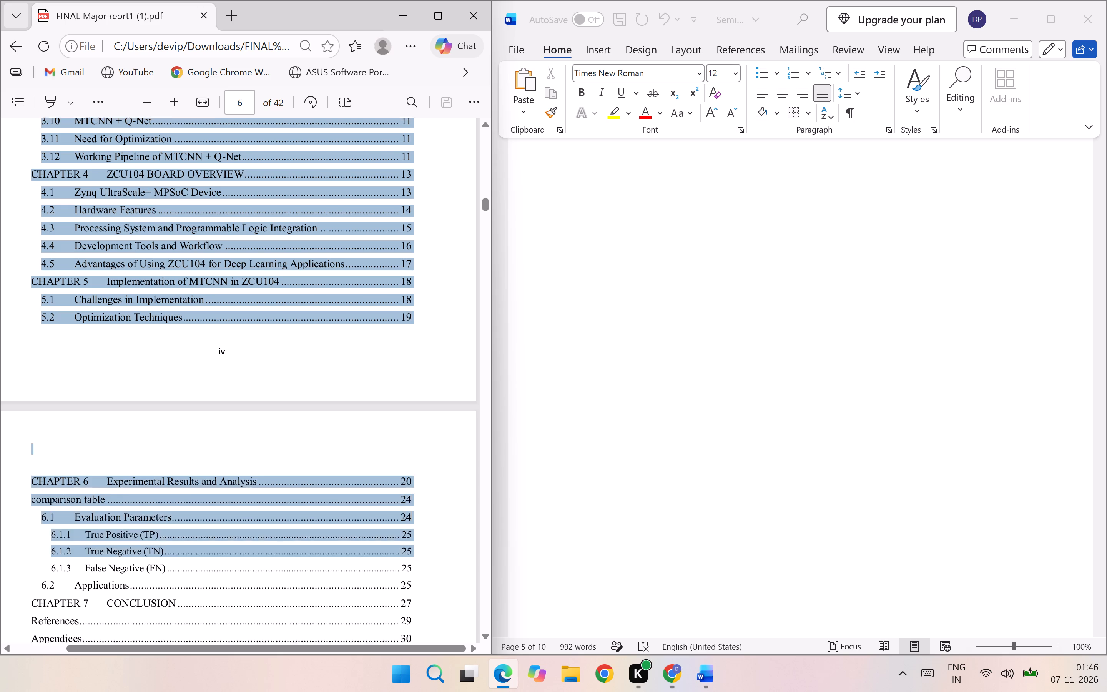
drag(417, 551, 416, 565)
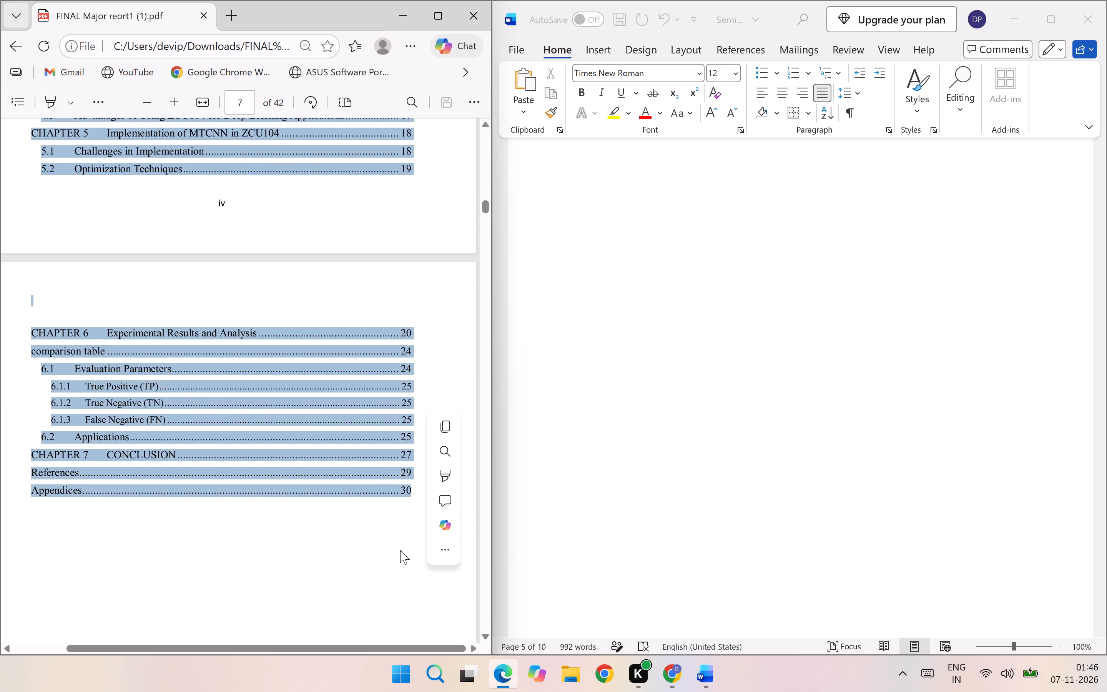
scroll(372, 477, up, 10)
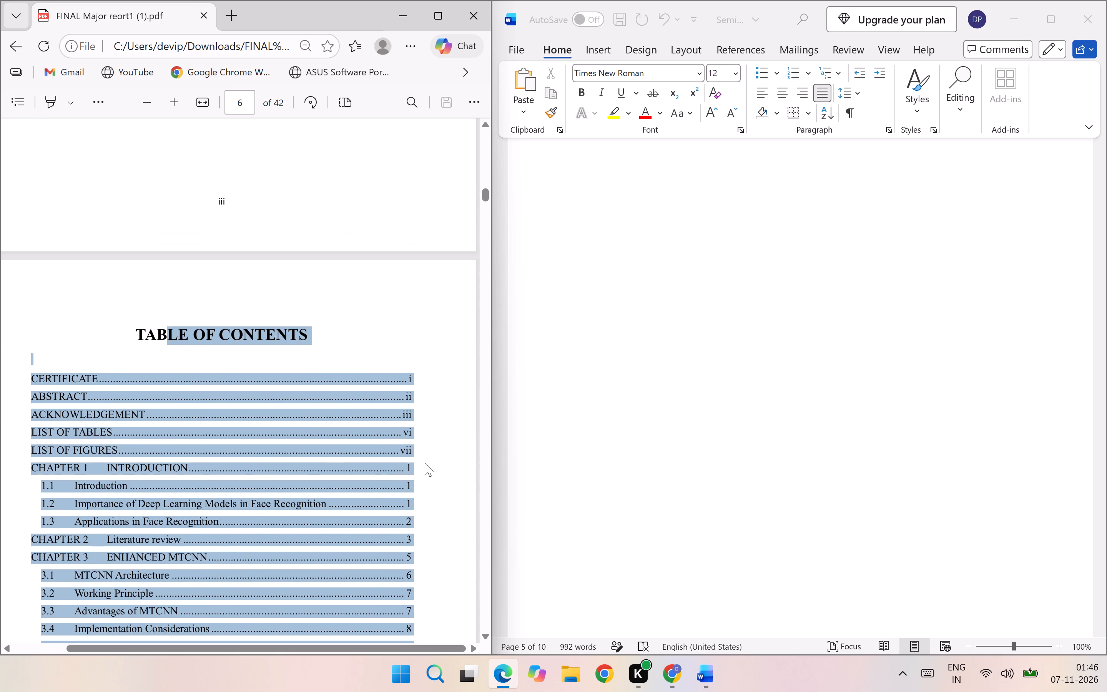
key(ctrl+c)
Switch to the Word report, maximize it, and paste the copied entries below its TABLE OF CONTENTS heading.
click(698, 462)
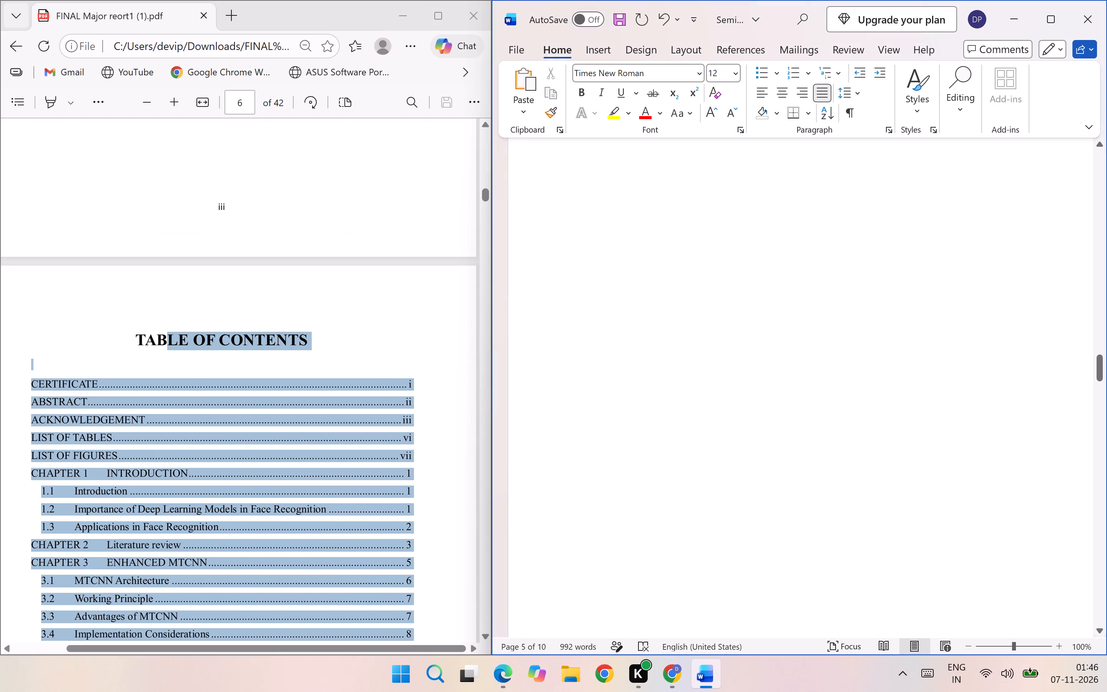
click(1053, 28)
scroll(620, 374, up, 8)
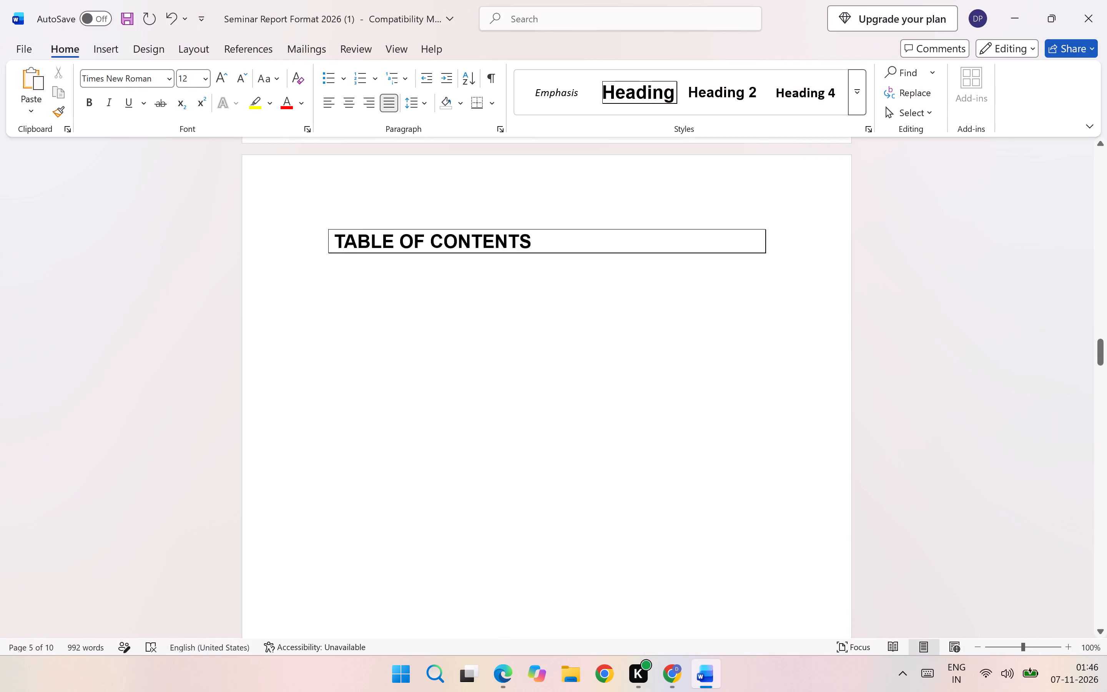
scroll(620, 374, up, 4)
click(567, 446)
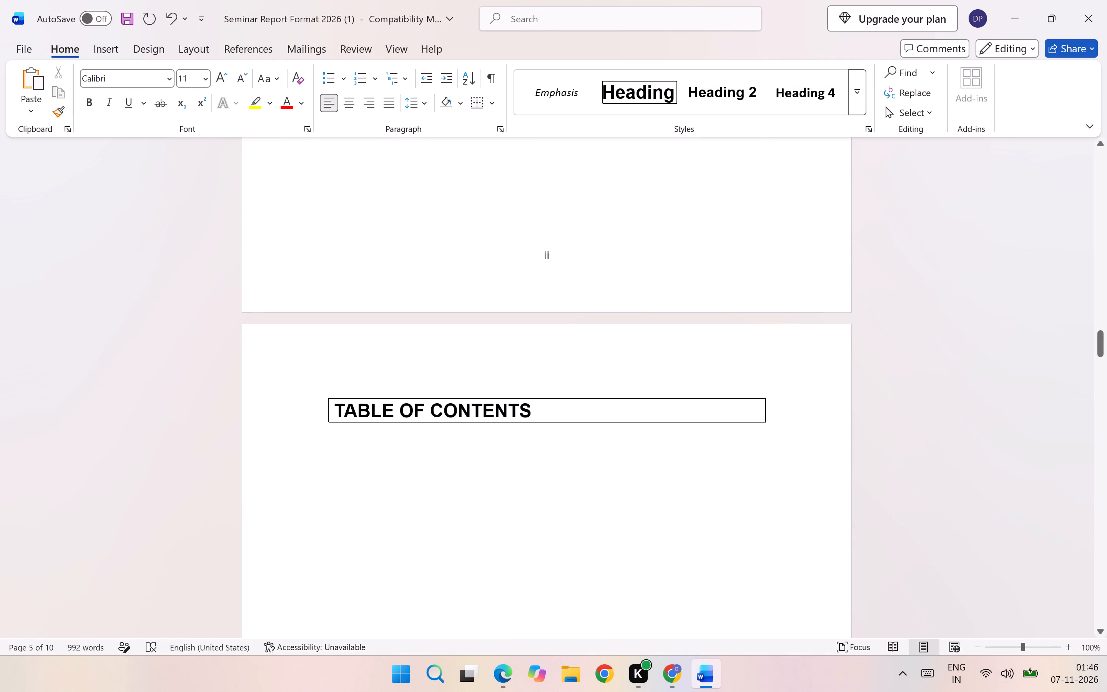
key(ctrl+v)
Delete the text "LE OF CONTENTS CERTIFICATE" at the start of the pasted entries.
scroll(551, 451, up, 11)
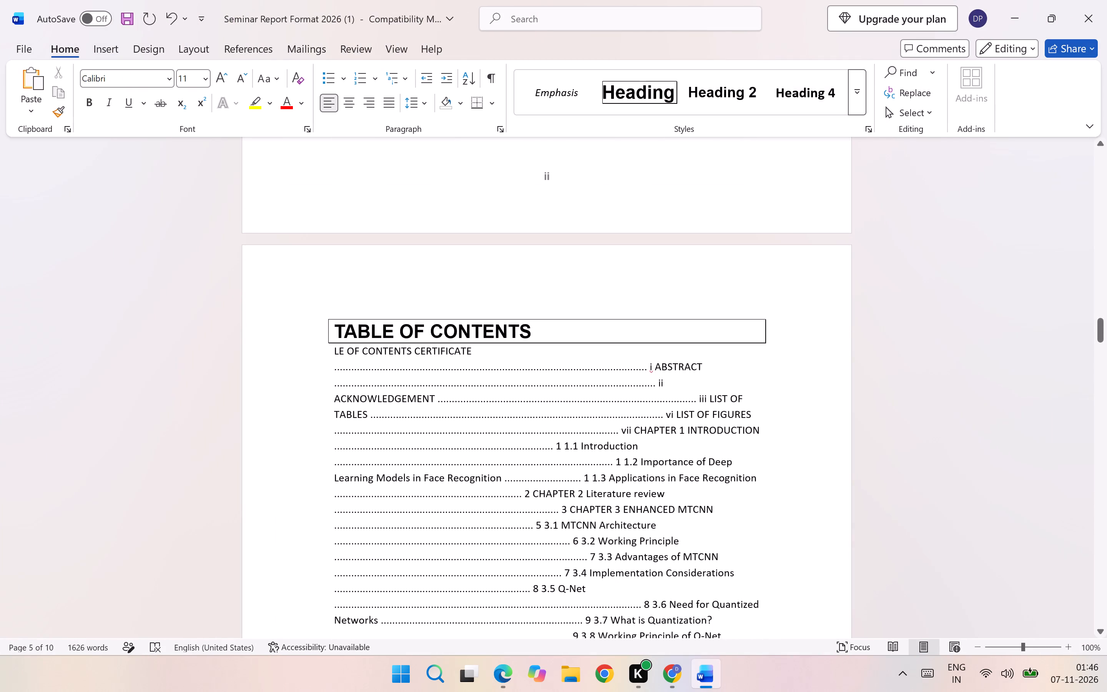
drag(477, 353, 354, 352)
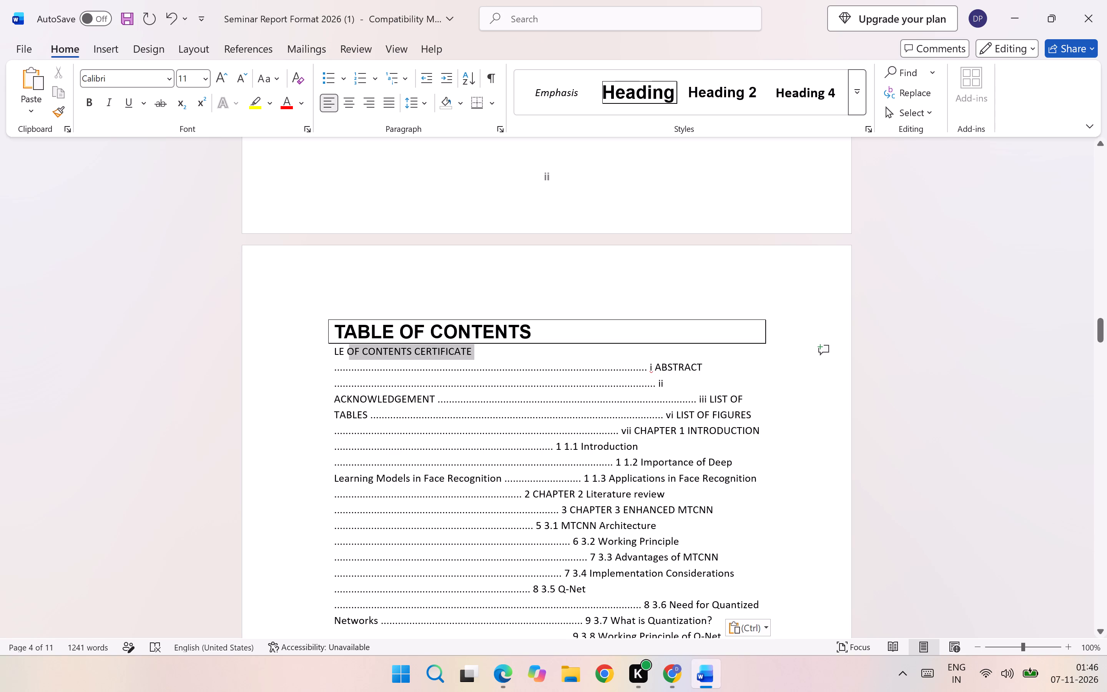
drag(354, 352, 336, 352)
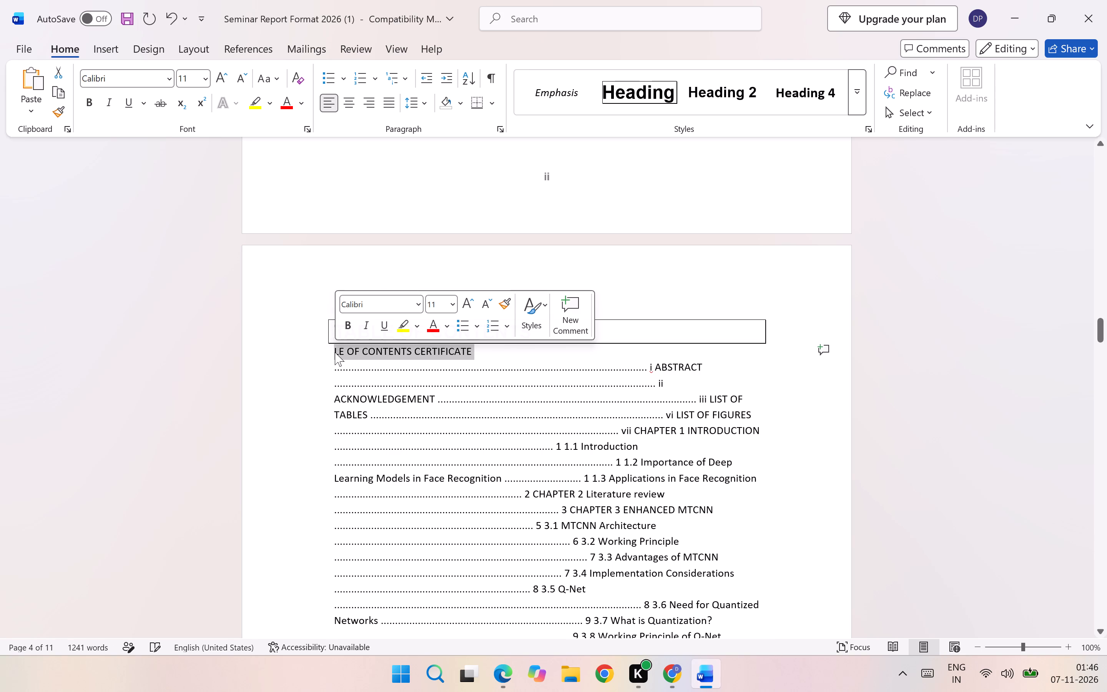
key(BackSpace)
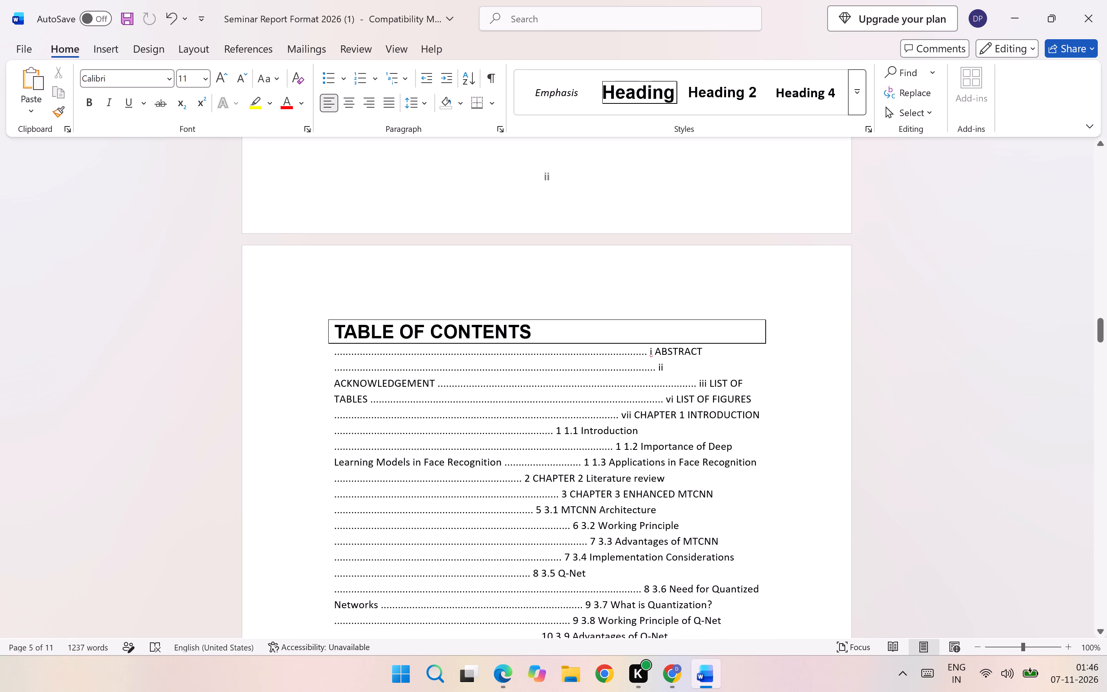
Try right, centered and left alignment on all the pasted table of contents text down to Appendices, and settle on justified.
scroll(454, 391, down, 5)
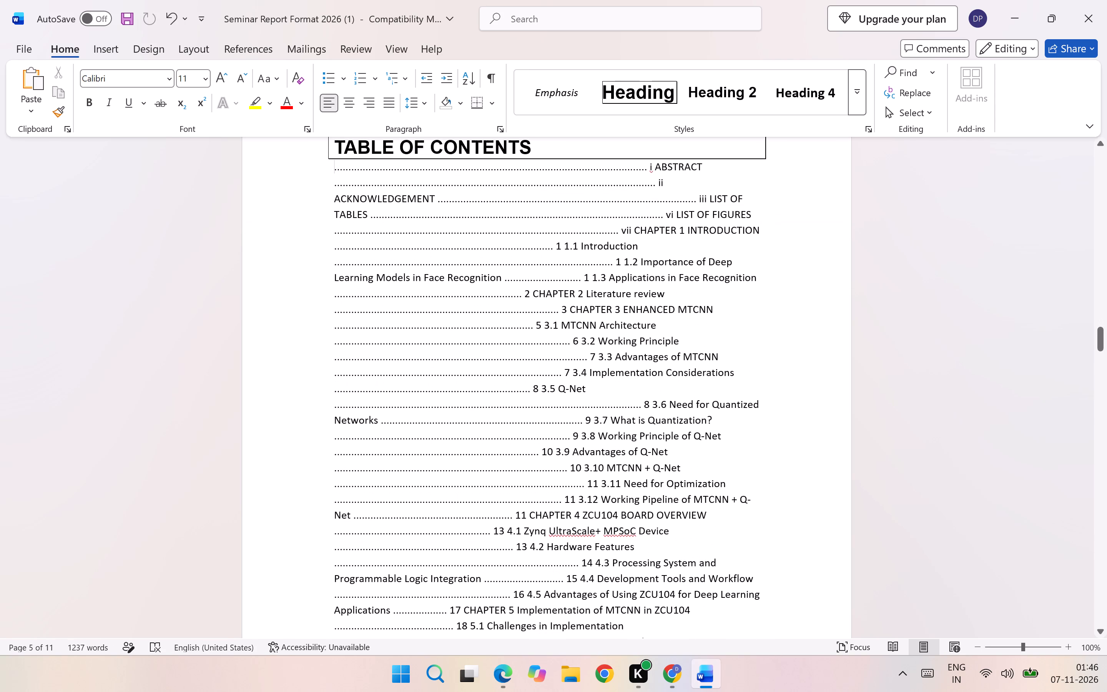
scroll(437, 334, up, 2)
drag(332, 243, 377, 345)
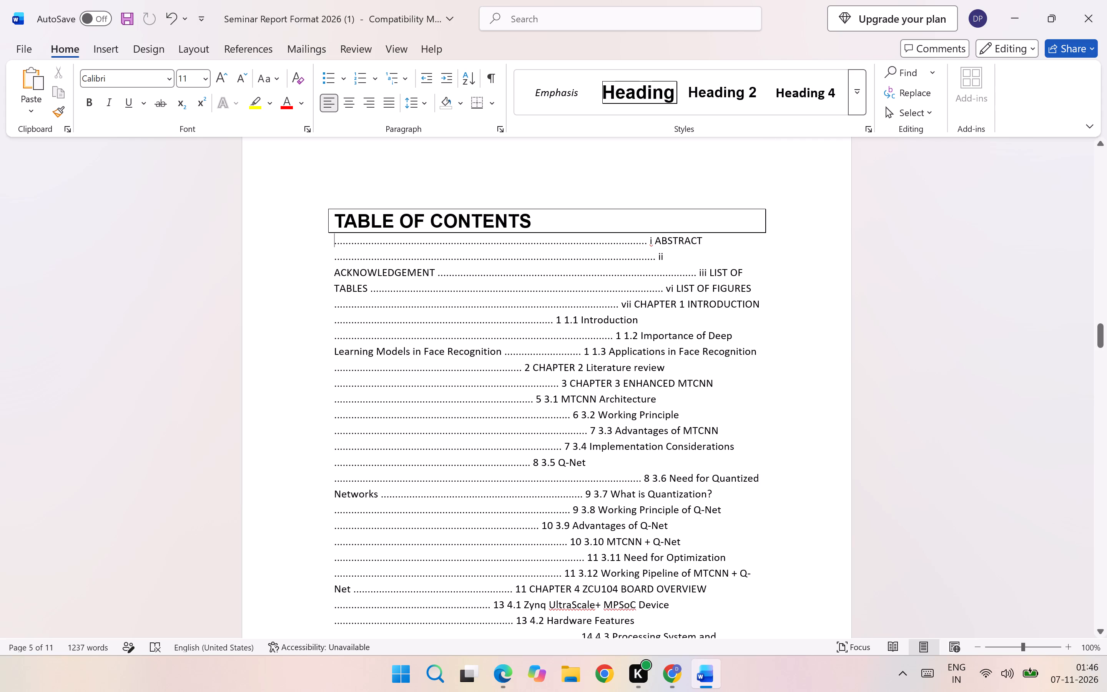
drag(377, 345, 728, 523)
scroll(410, 443, down, 10)
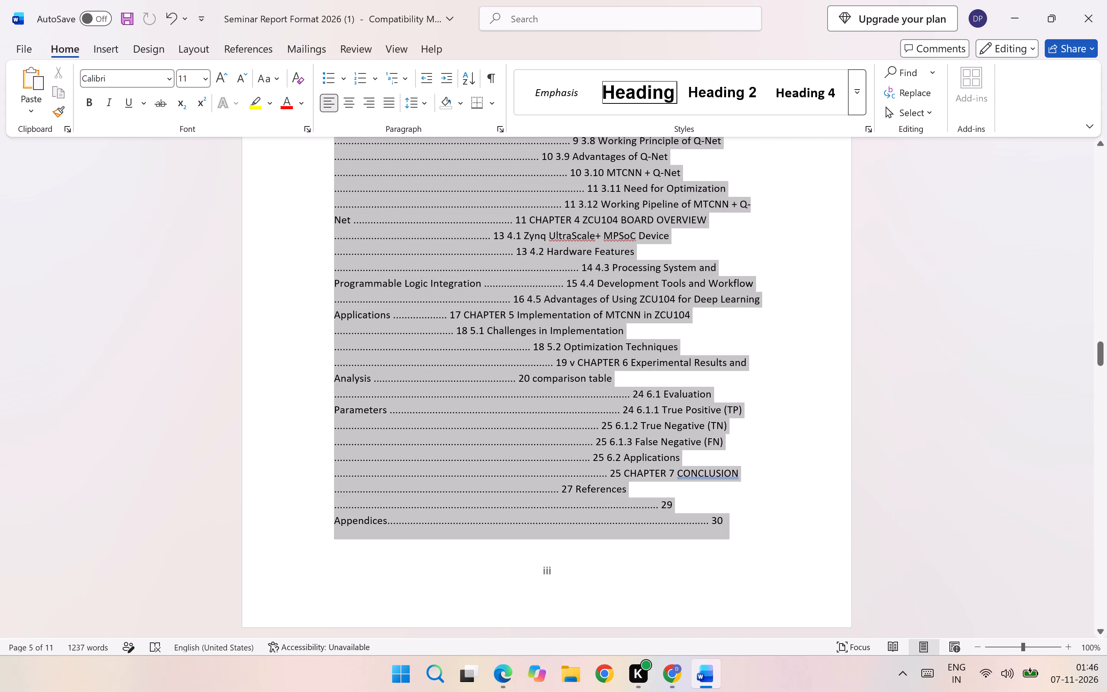
drag(728, 523, 731, 524)
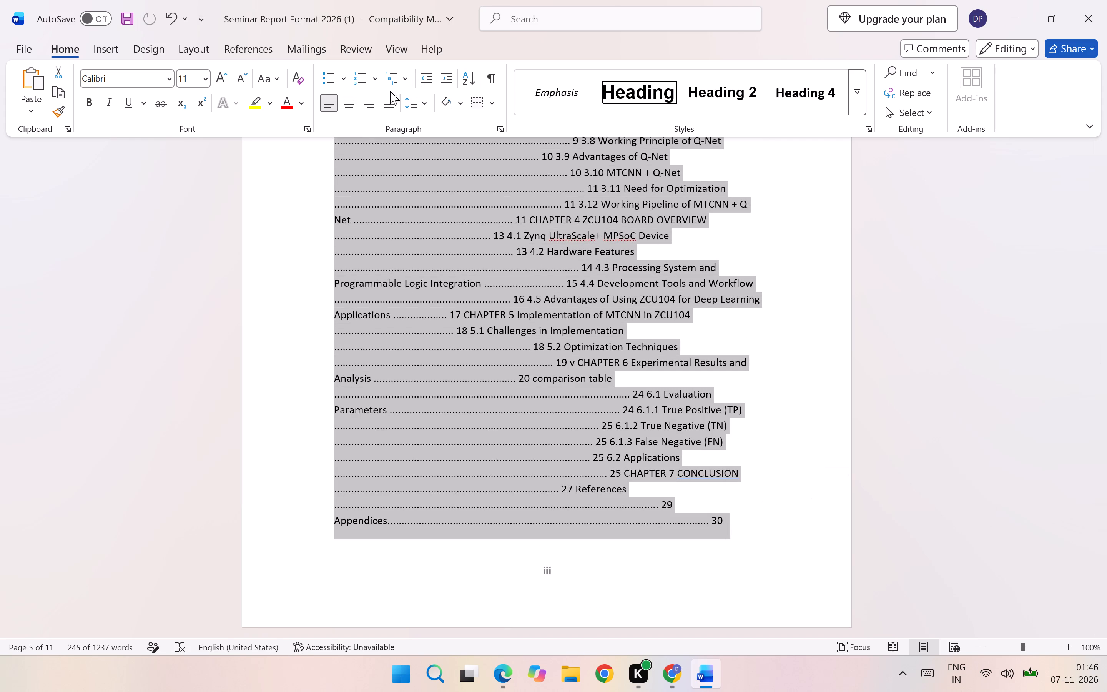
click(374, 99)
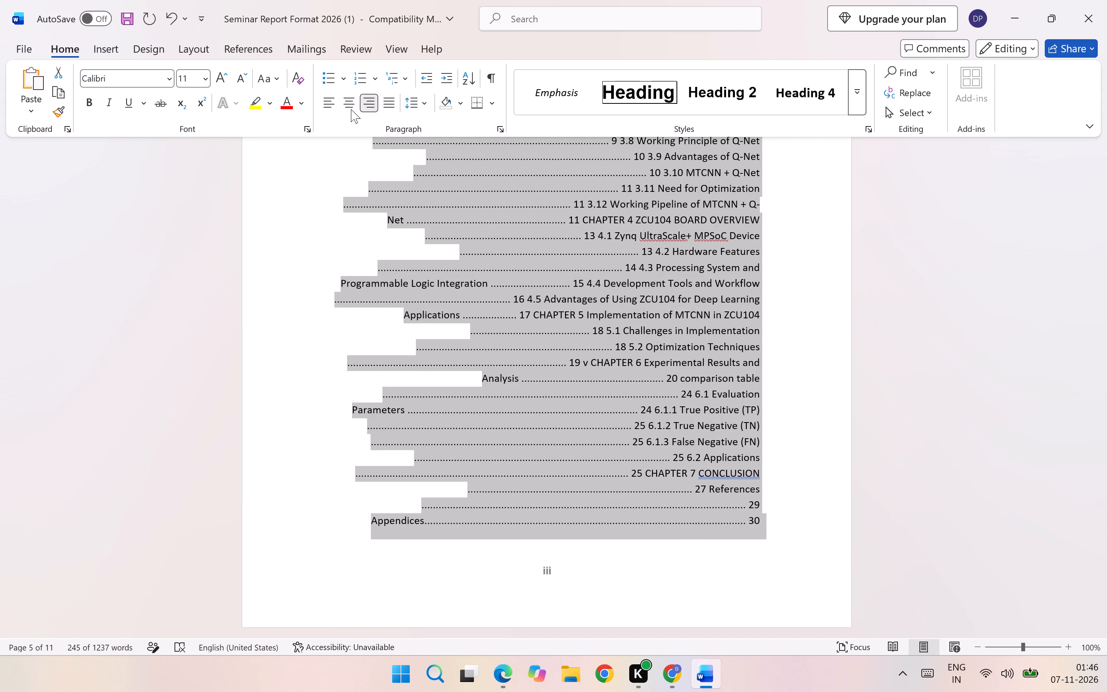
click(351, 109)
click(332, 103)
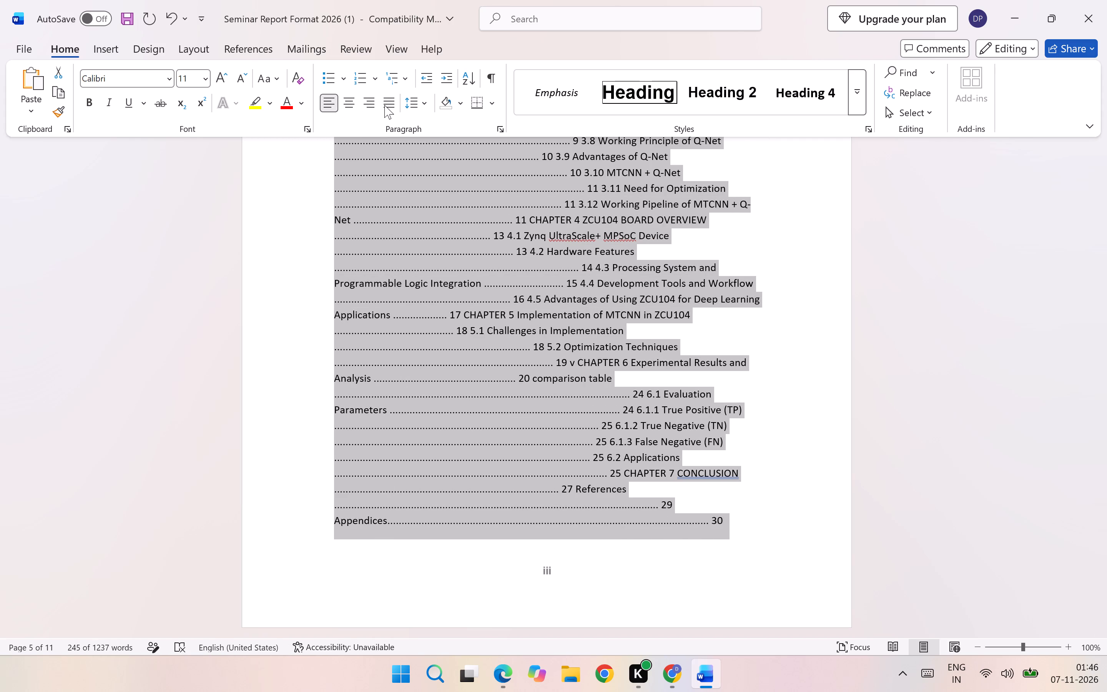
click(384, 105)
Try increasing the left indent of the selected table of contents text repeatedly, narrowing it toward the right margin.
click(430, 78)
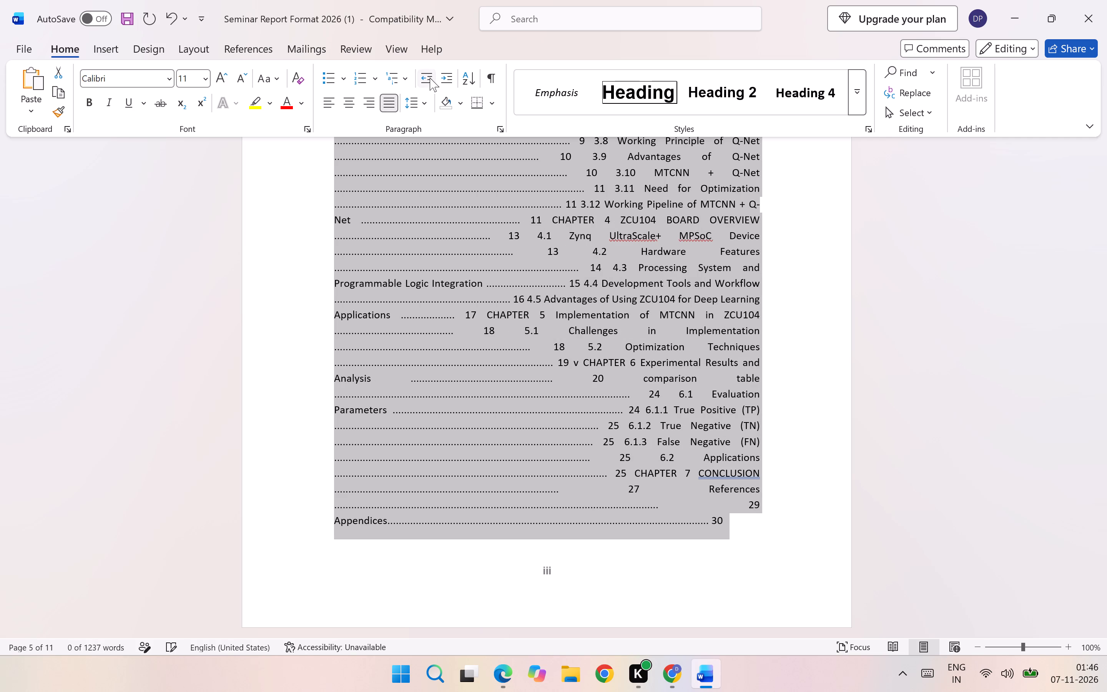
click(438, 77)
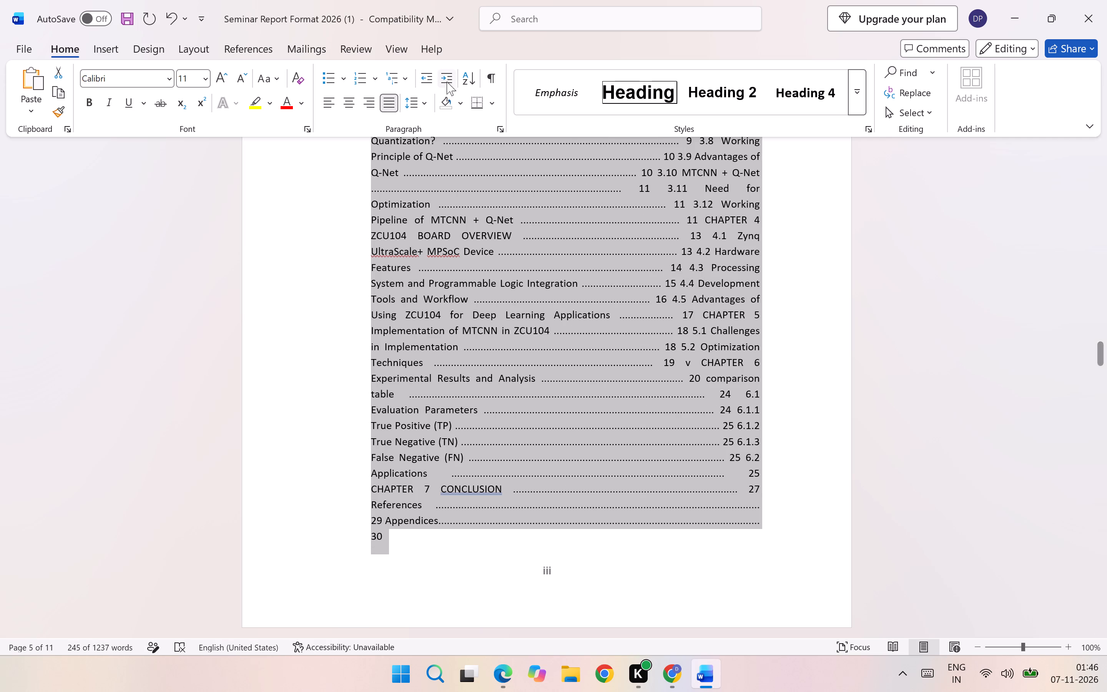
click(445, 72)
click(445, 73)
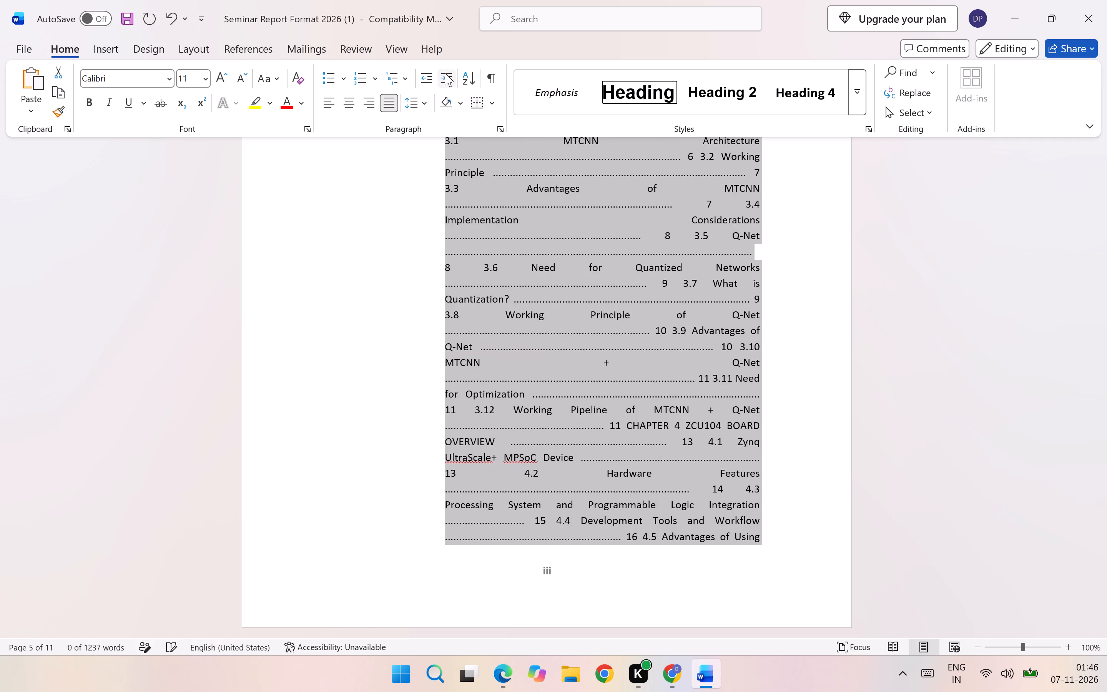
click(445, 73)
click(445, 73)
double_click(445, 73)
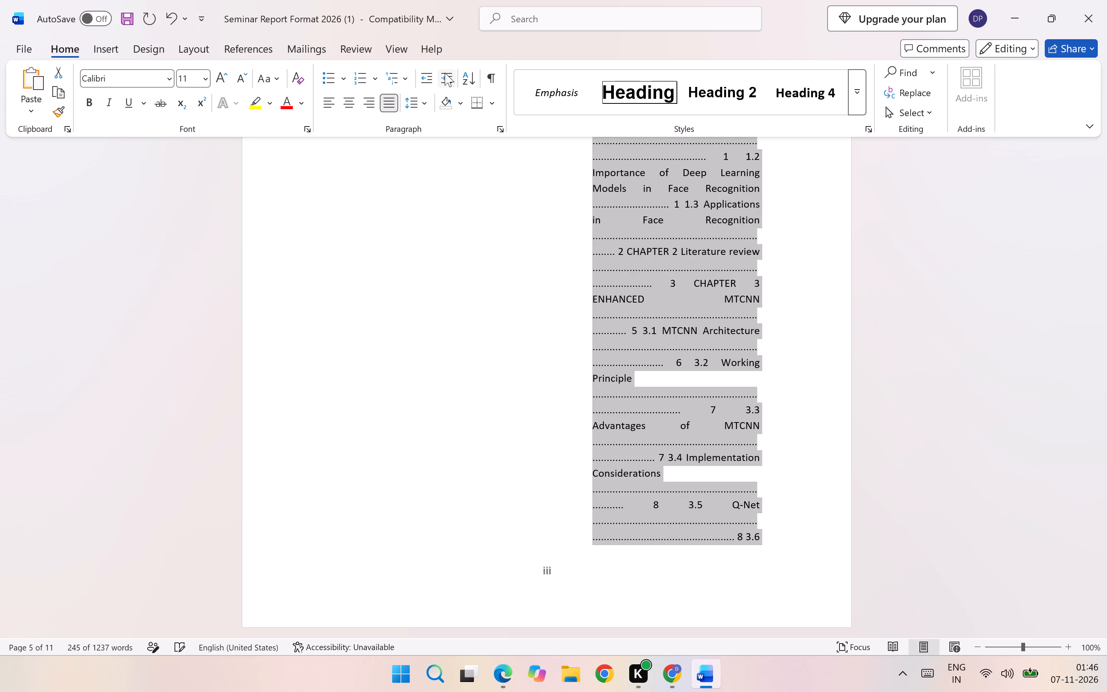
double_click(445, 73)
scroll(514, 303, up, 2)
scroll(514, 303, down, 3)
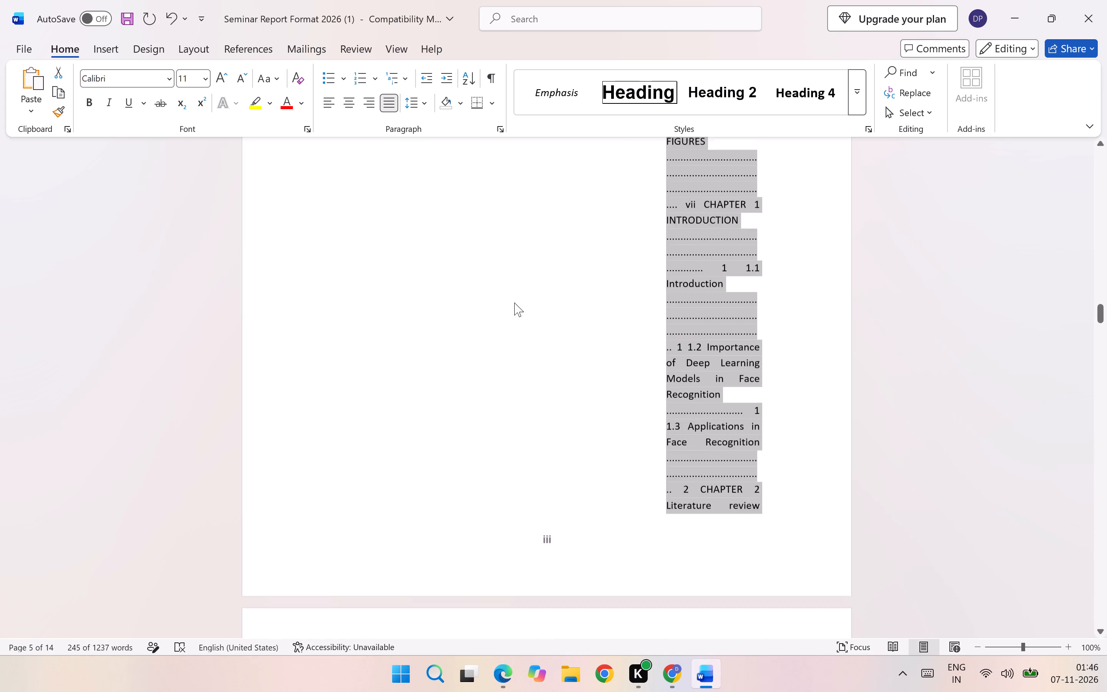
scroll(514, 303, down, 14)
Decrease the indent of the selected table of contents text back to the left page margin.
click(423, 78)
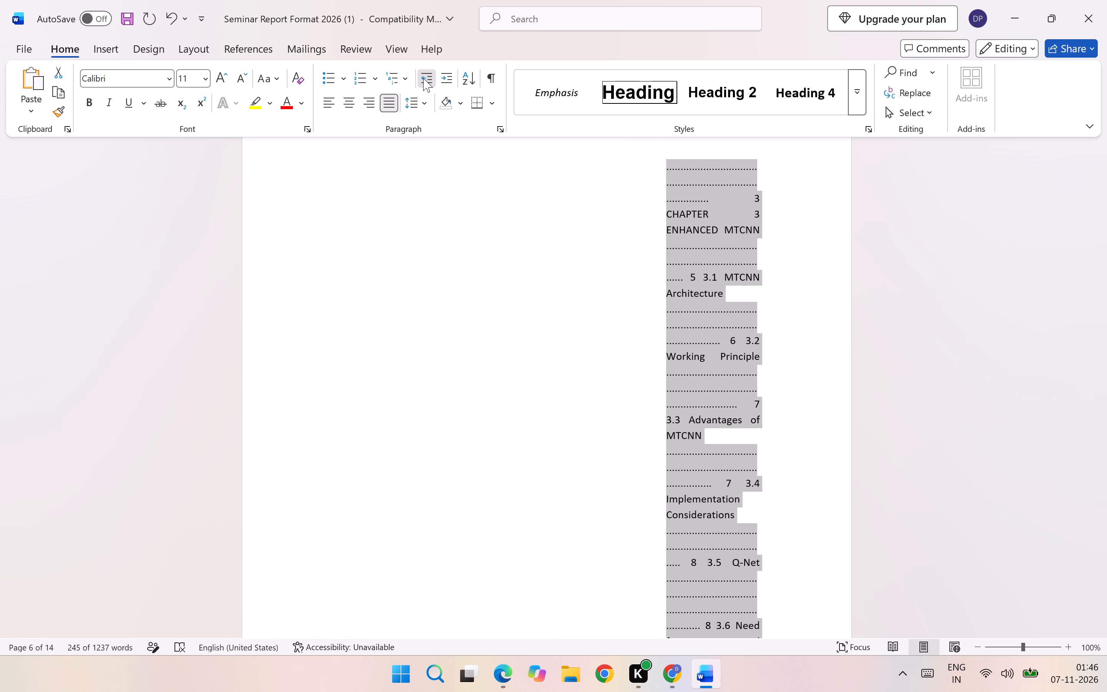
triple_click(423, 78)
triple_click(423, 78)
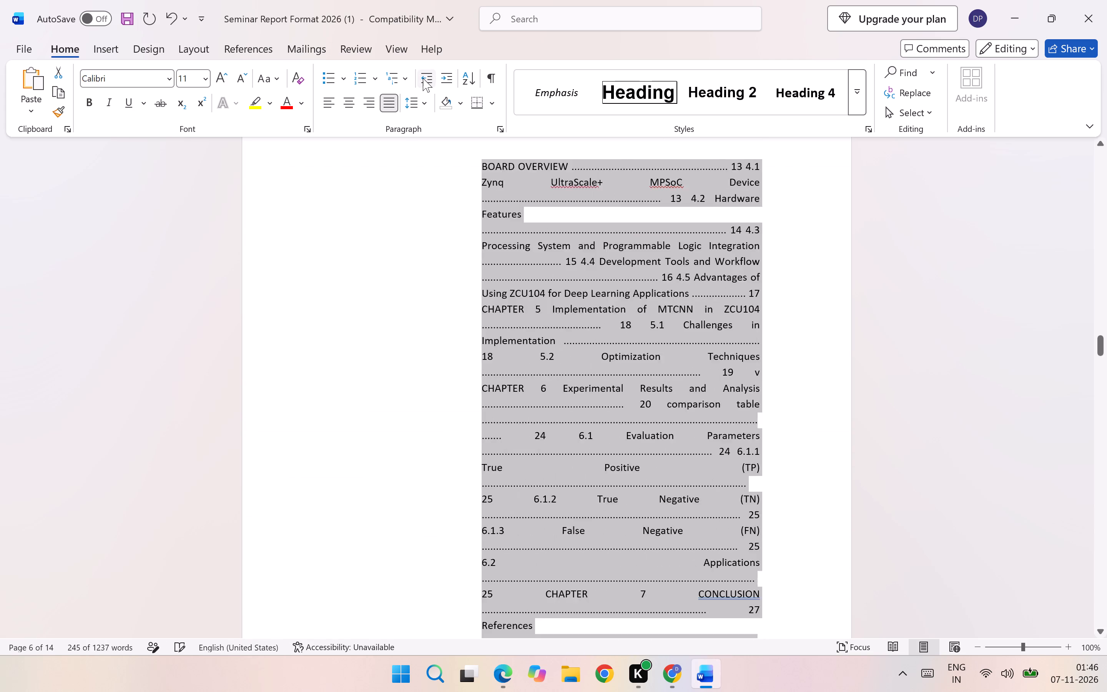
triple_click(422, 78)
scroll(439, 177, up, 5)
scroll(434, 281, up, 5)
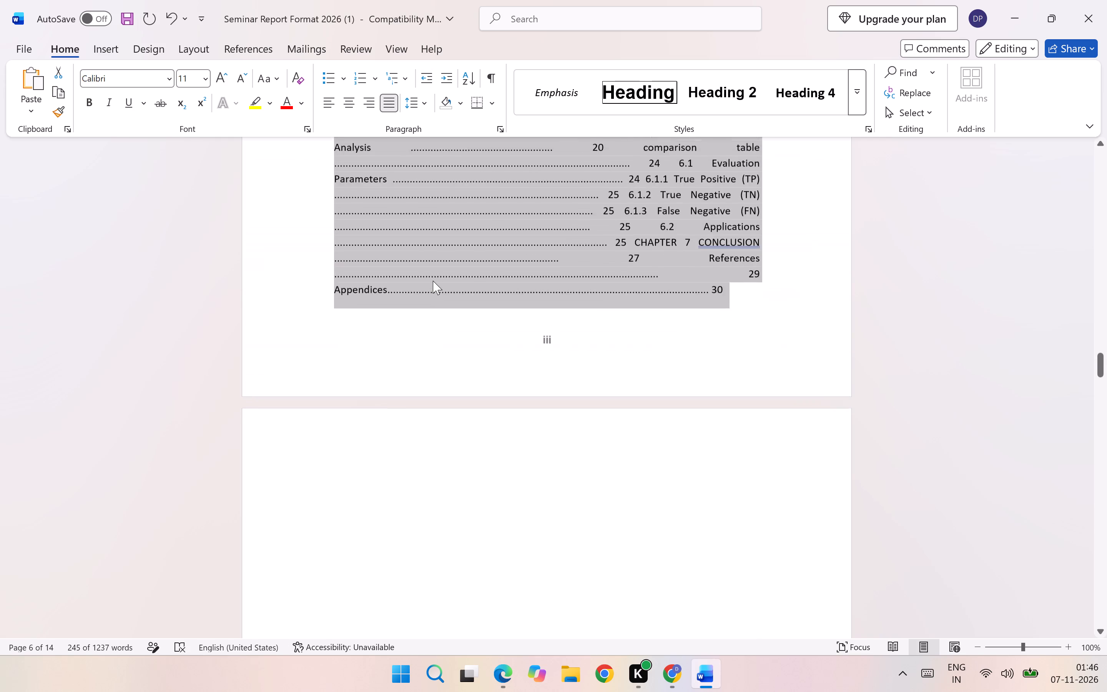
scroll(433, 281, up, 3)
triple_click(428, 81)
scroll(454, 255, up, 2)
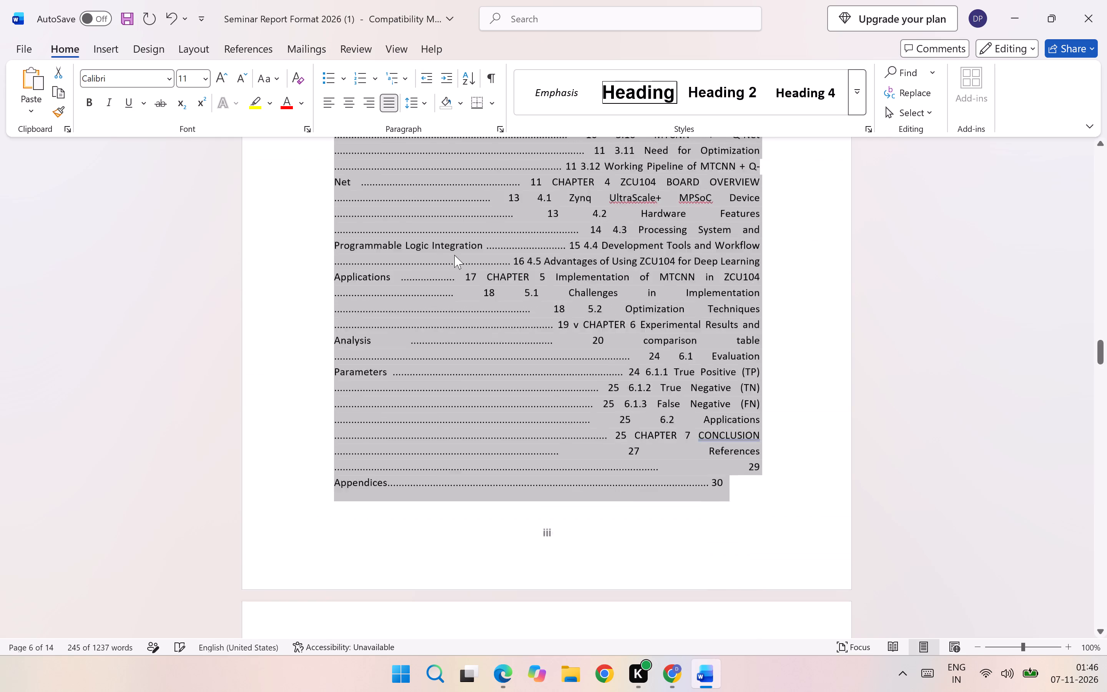
scroll(454, 255, up, 8)
click(453, 261)
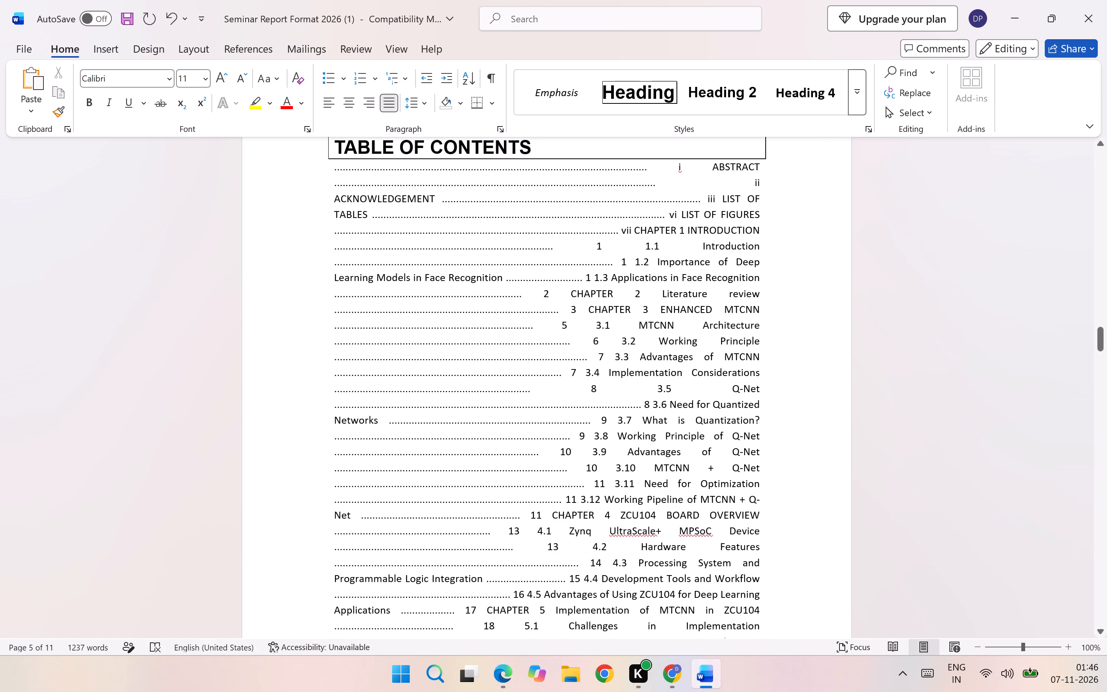
scroll(537, 400, up, 4)
scroll(497, 343, up, 4)
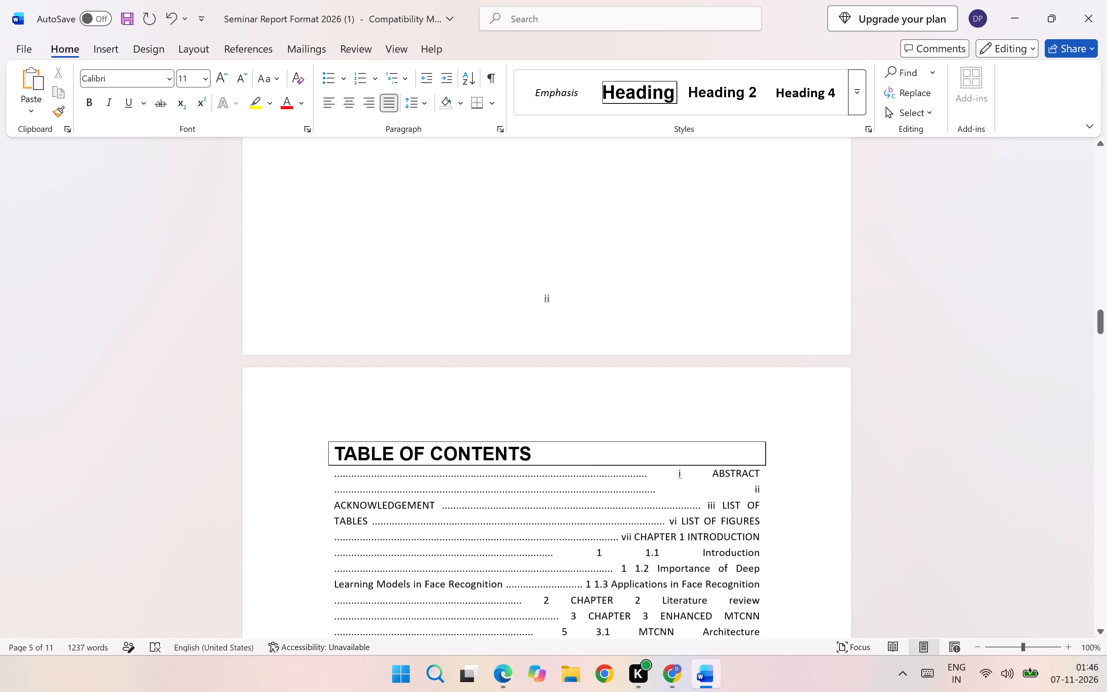
scroll(497, 342, up, 17)
scroll(515, 383, down, 14)
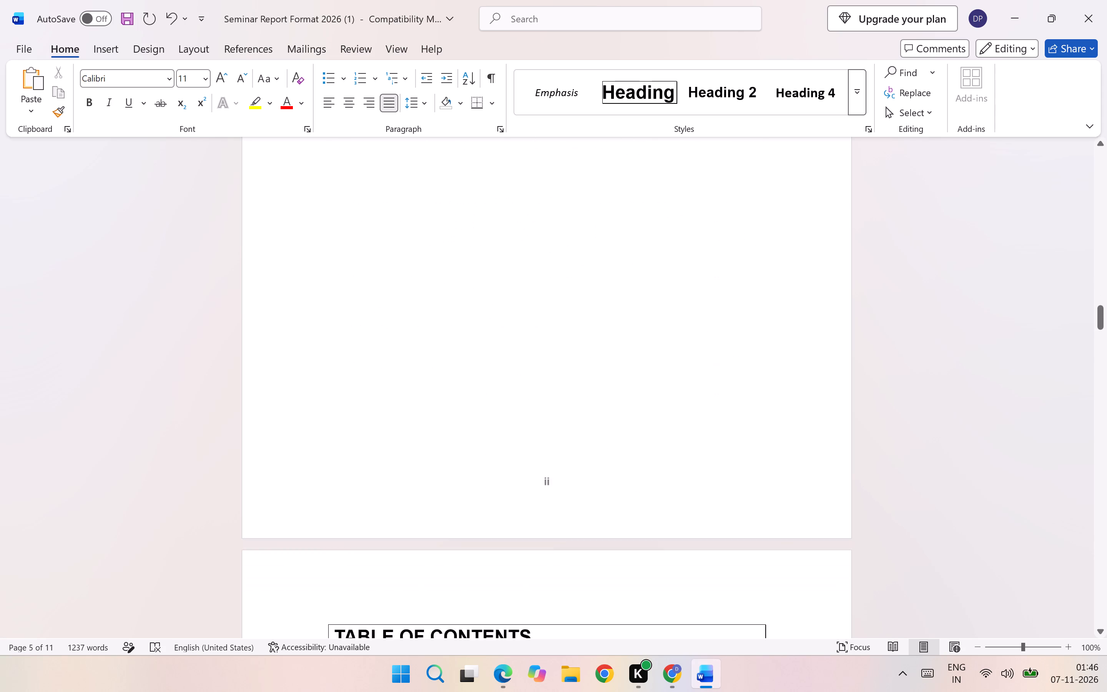
scroll(517, 364, down, 20)
scroll(517, 364, down, 20)
scroll(517, 364, down, 13)
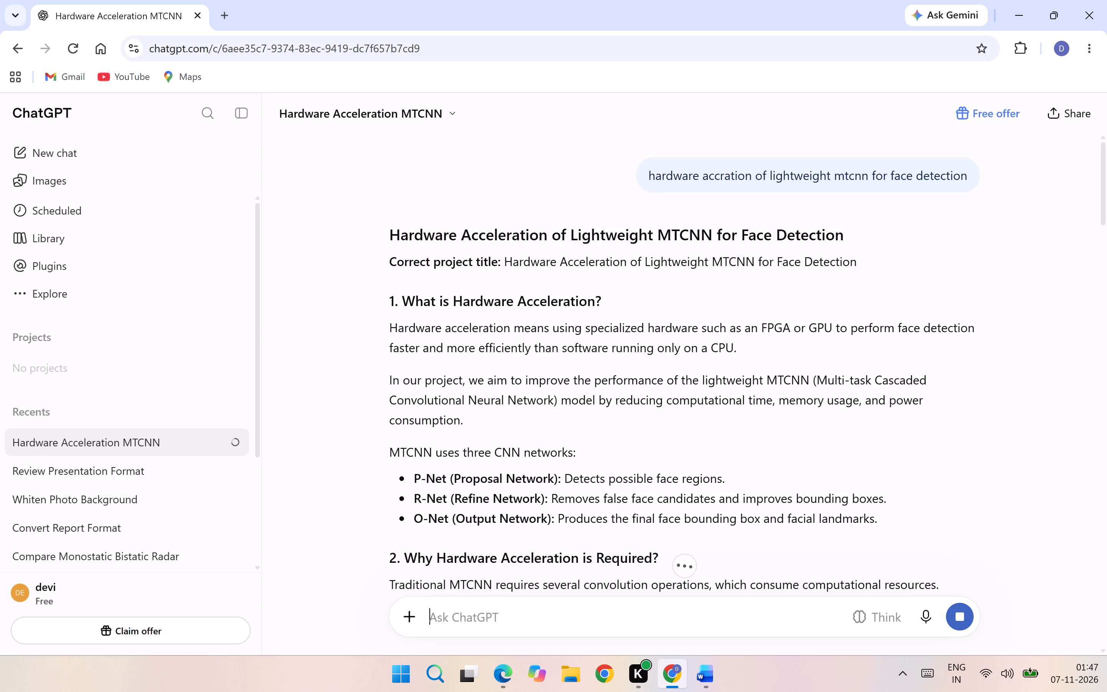
Open the Canva presentation 2008.pptx in a new browser tab and go to its first page.
click(231, 13)
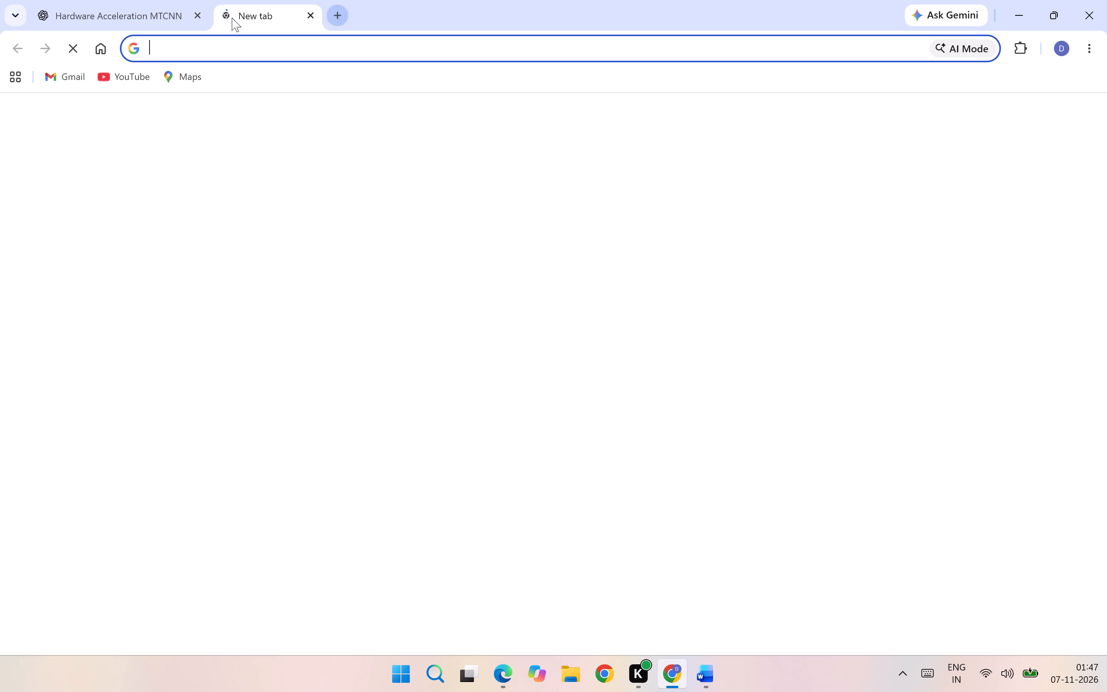
text(can)
key(Return)
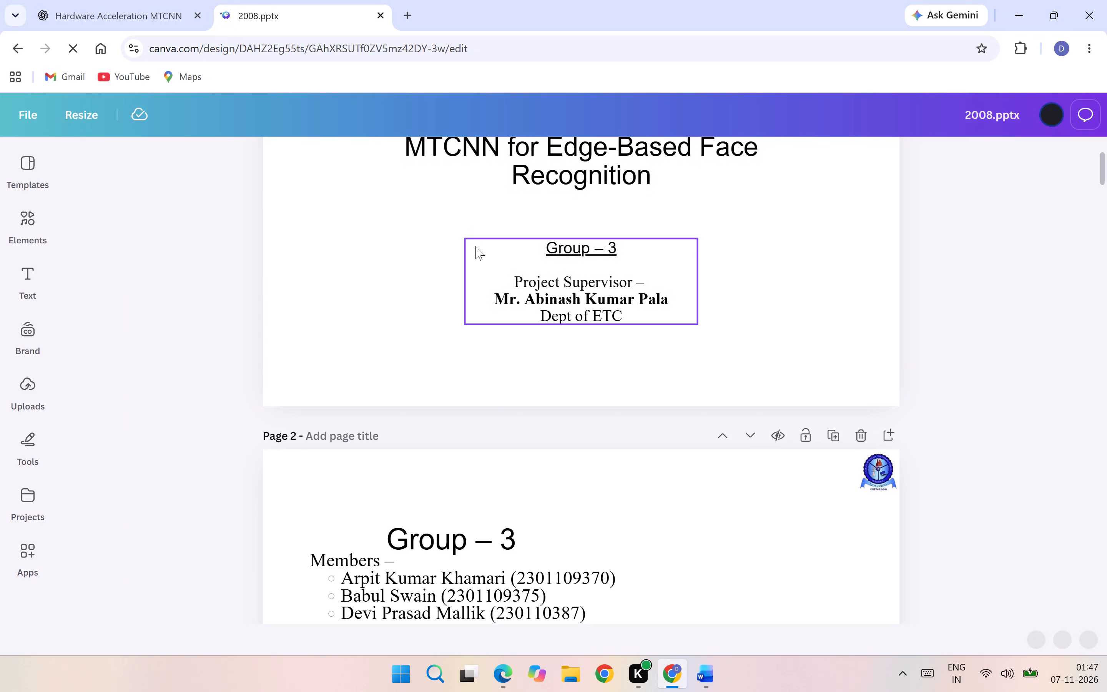
scroll(467, 293, up, 3)
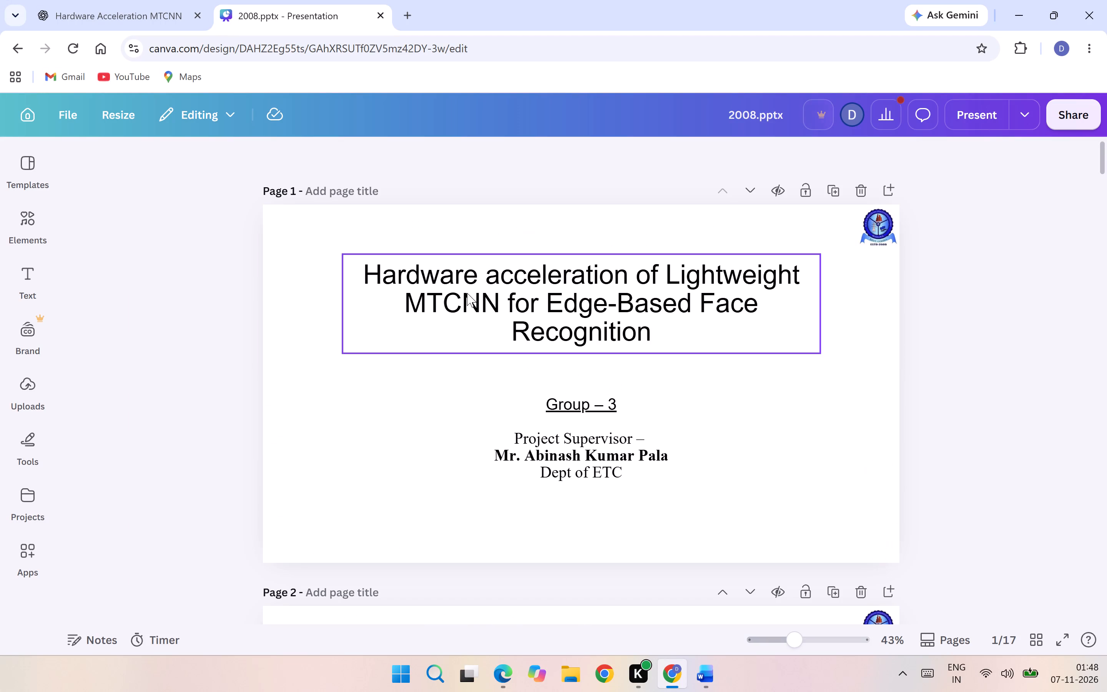
Set the page 1 title text to the dark slate photo colour #30394E and apply this change to the black text on all pages.
click(369, 272)
drag(366, 270, 369, 261)
double_click(373, 266)
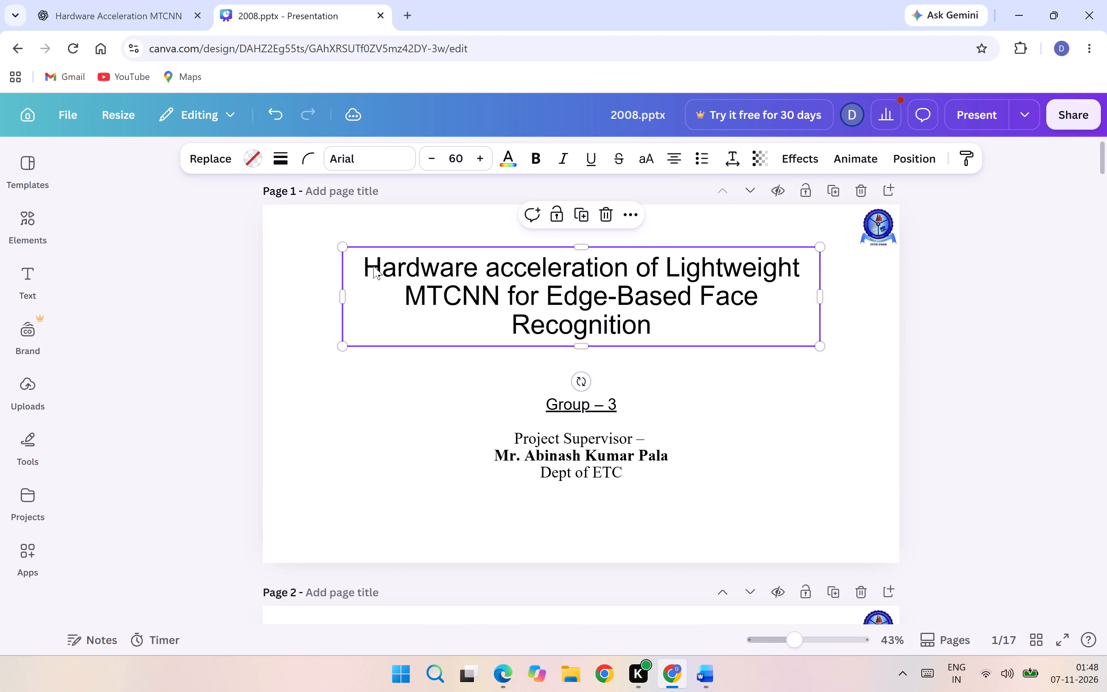
click(440, 272)
triple_click(402, 268)
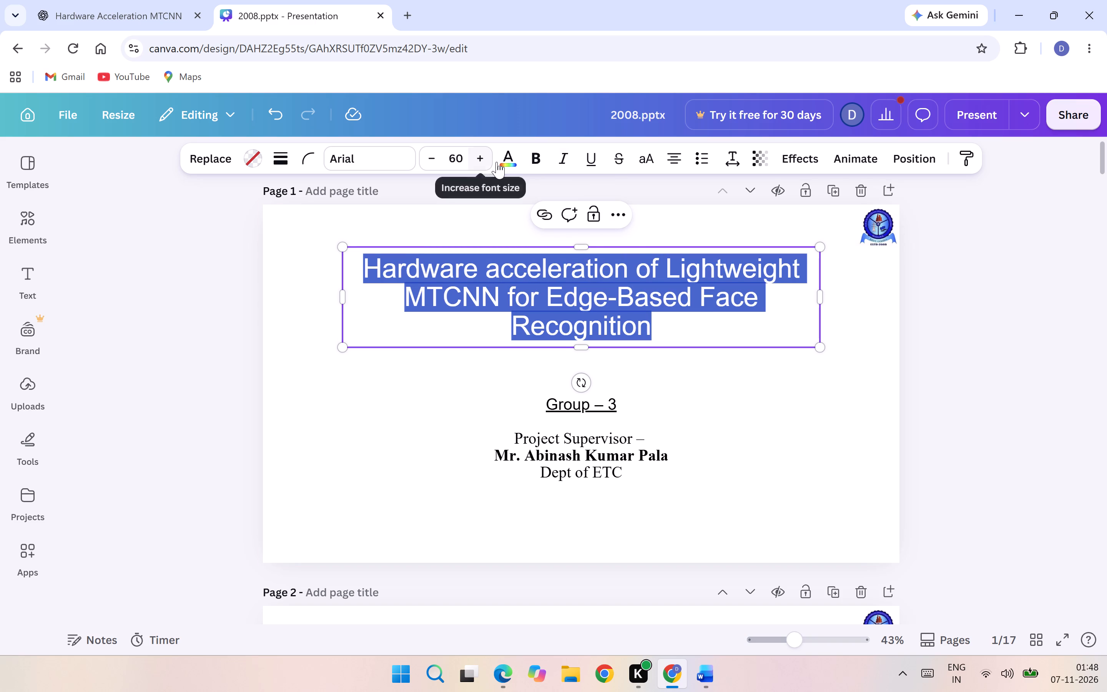
click(509, 160)
click(509, 160)
click(509, 160)
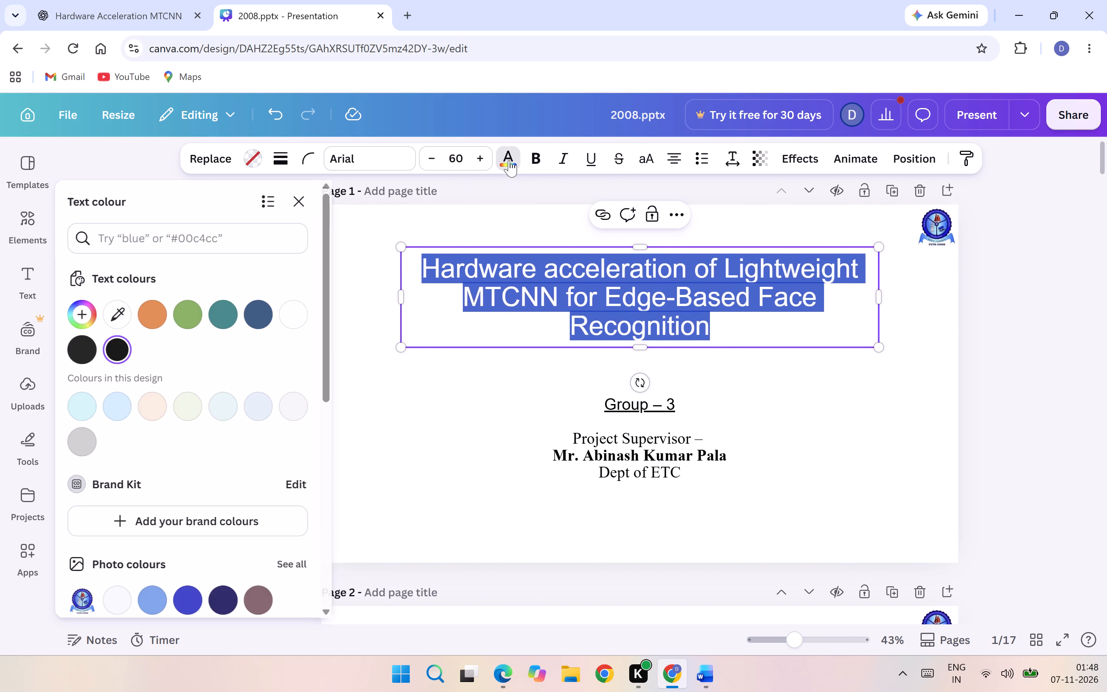
click(256, 311)
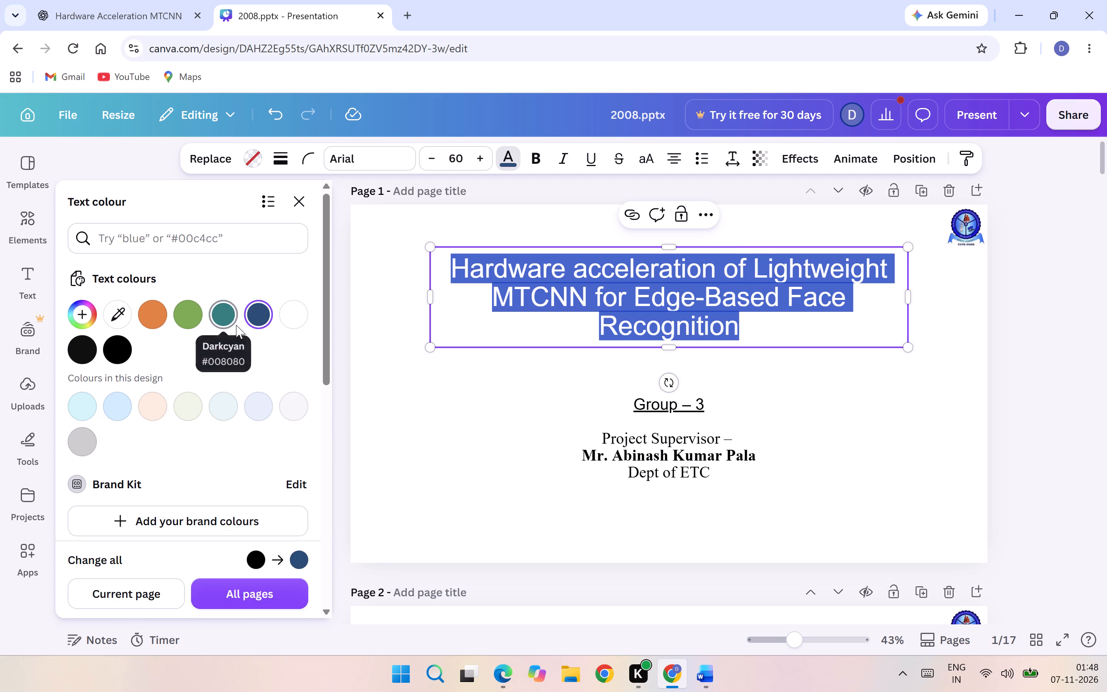
click(129, 350)
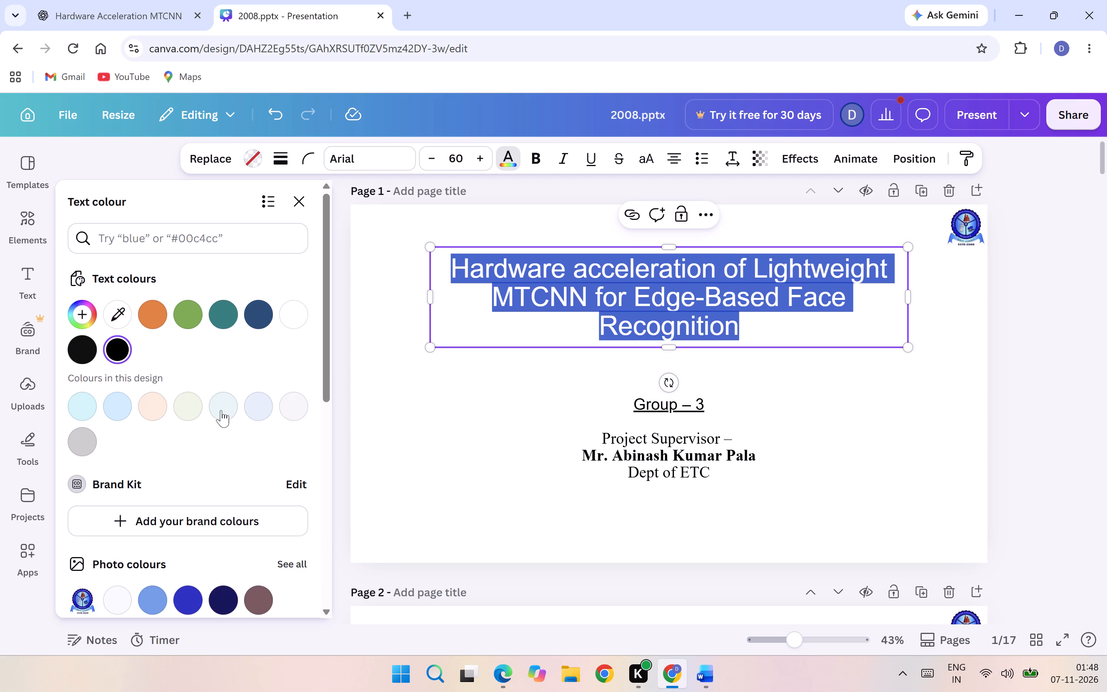
scroll(251, 399, down, 3)
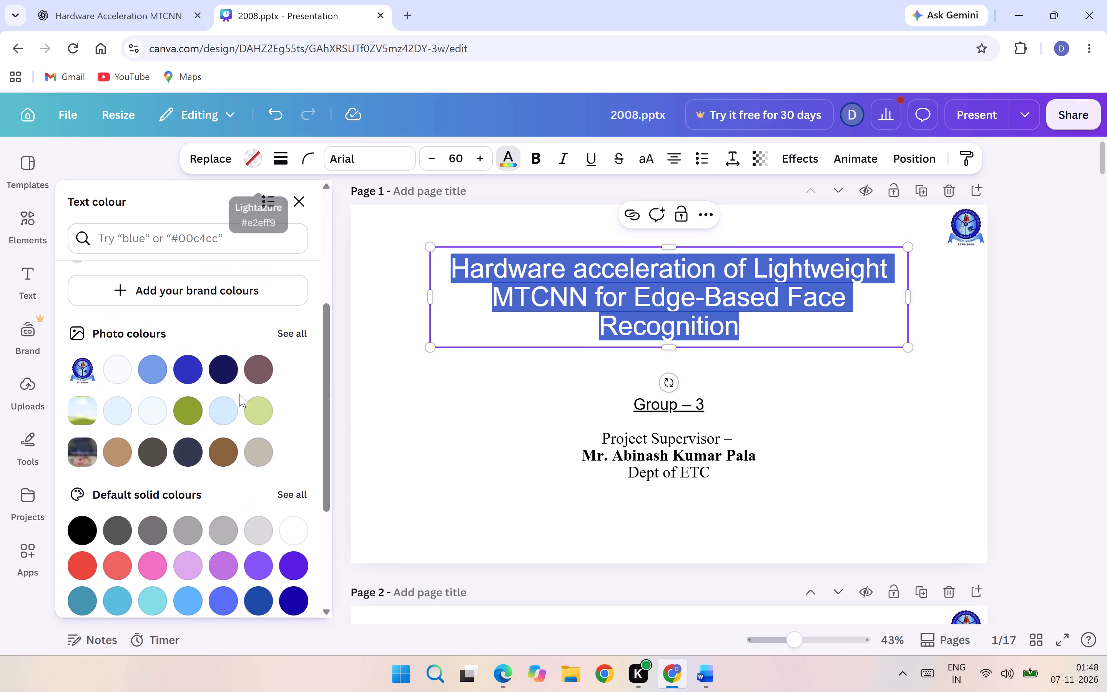
click(190, 447)
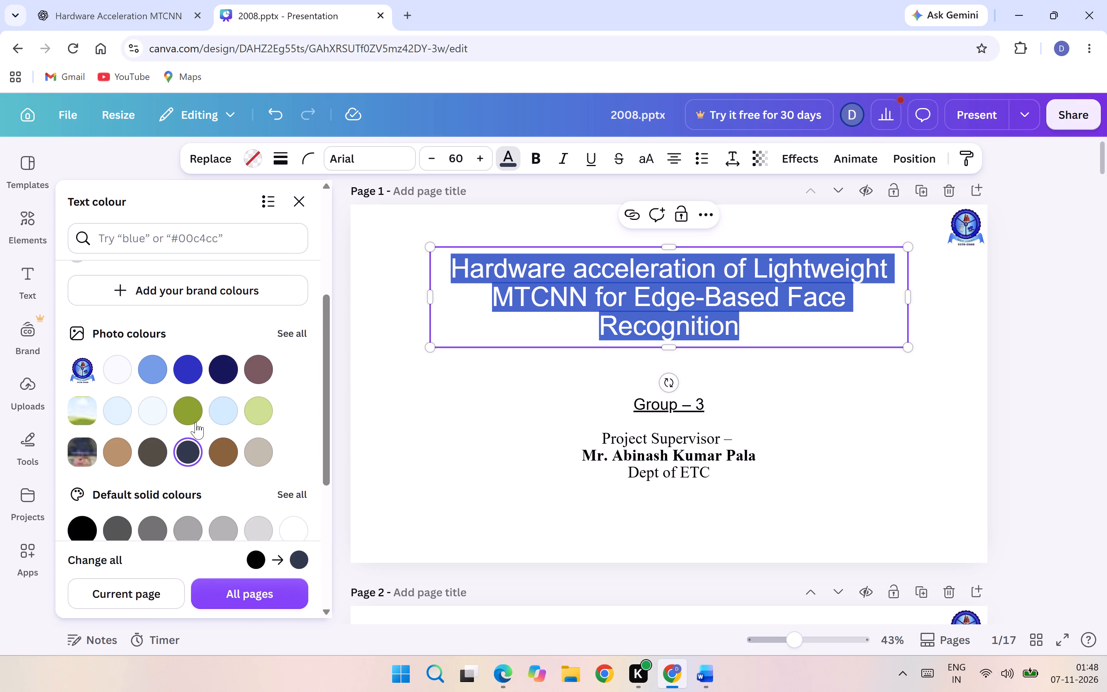
click(93, 454)
click(70, 446)
click(83, 448)
click(193, 446)
click(240, 582)
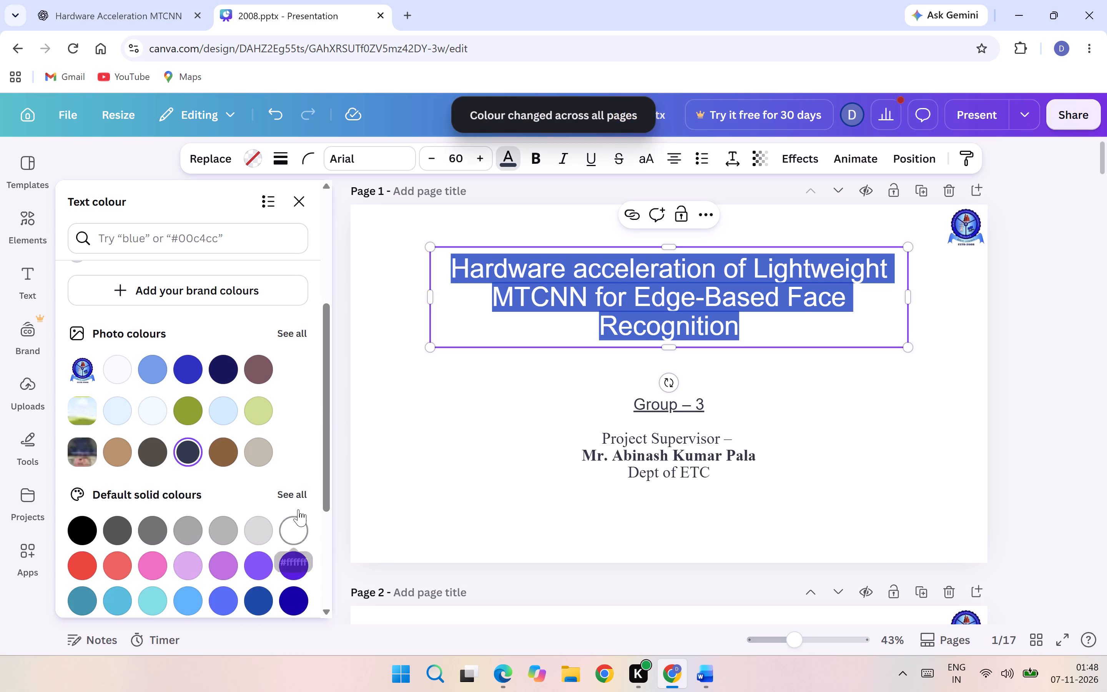
Recolour only the page 1 title "Hardware acceleration of Lightweight MTCNN for Edge-Based Face Recognition" with the dark blue already used in the design.
click(431, 437)
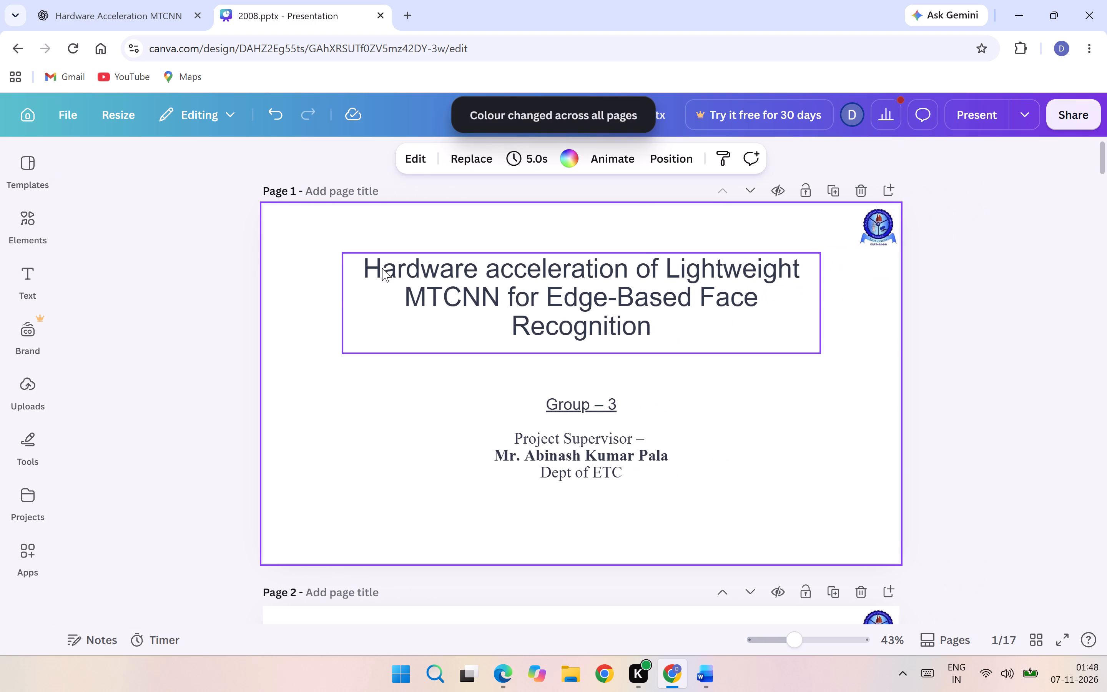
click(382, 268)
double_click(375, 266)
triple_click(375, 266)
click(375, 266)
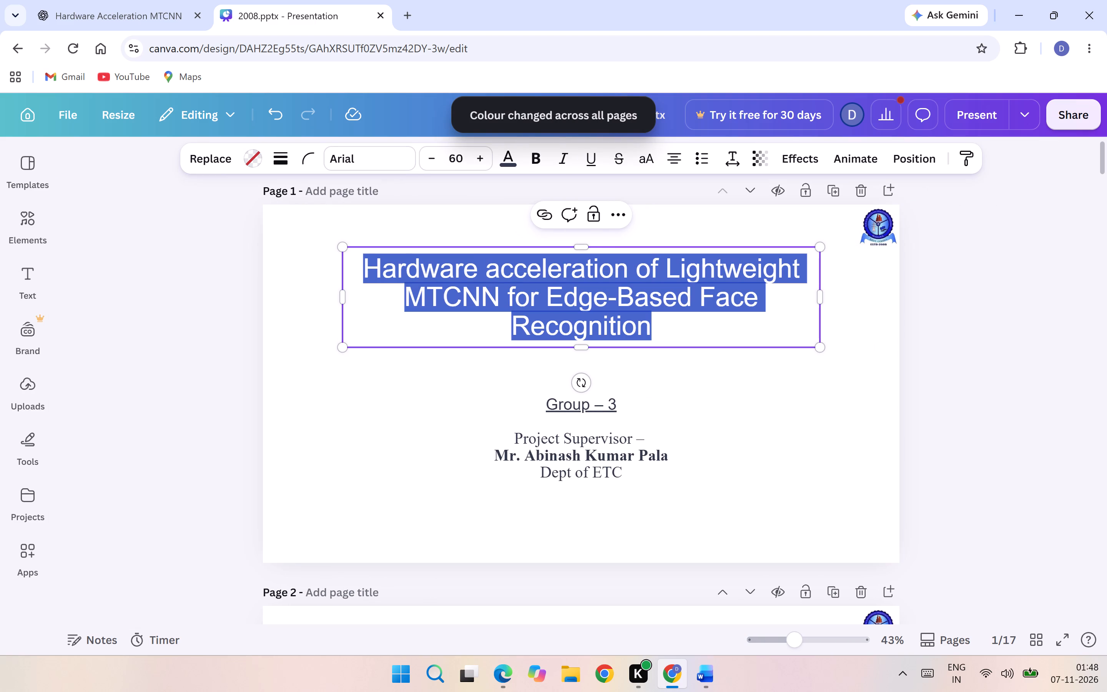
click(504, 158)
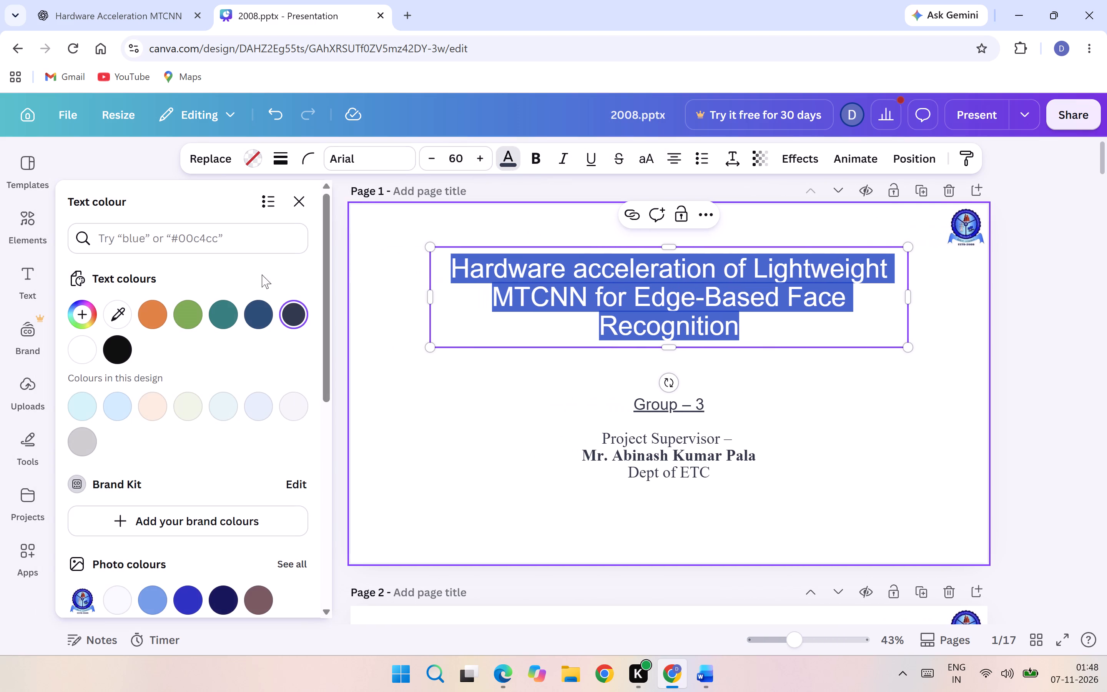
click(287, 310)
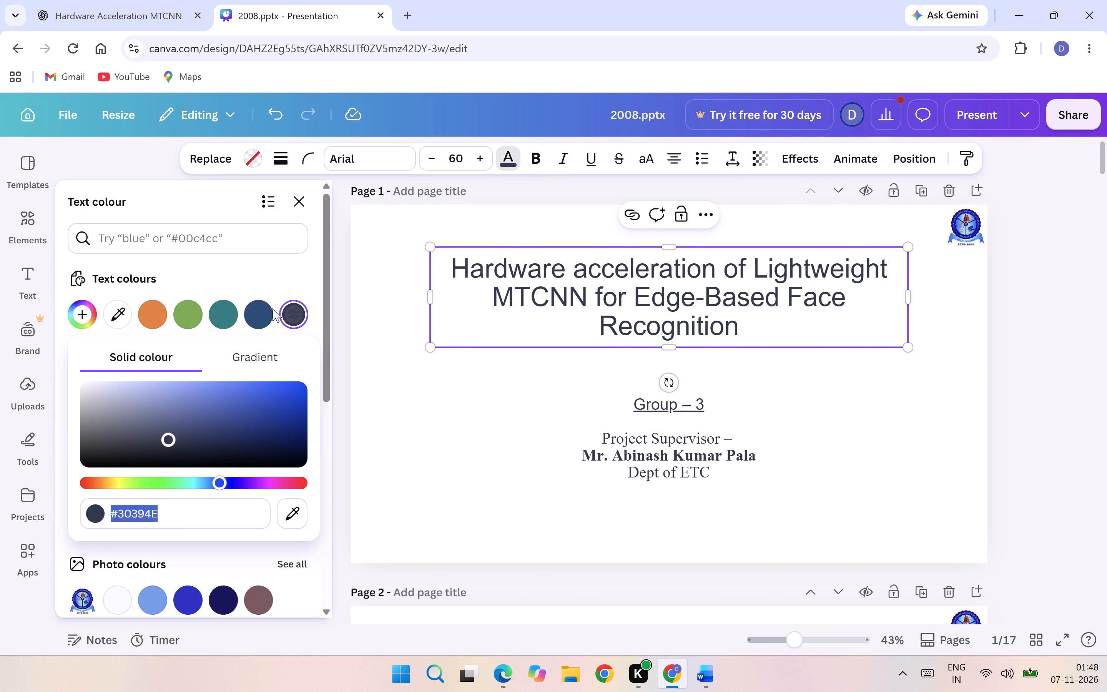
click(262, 312)
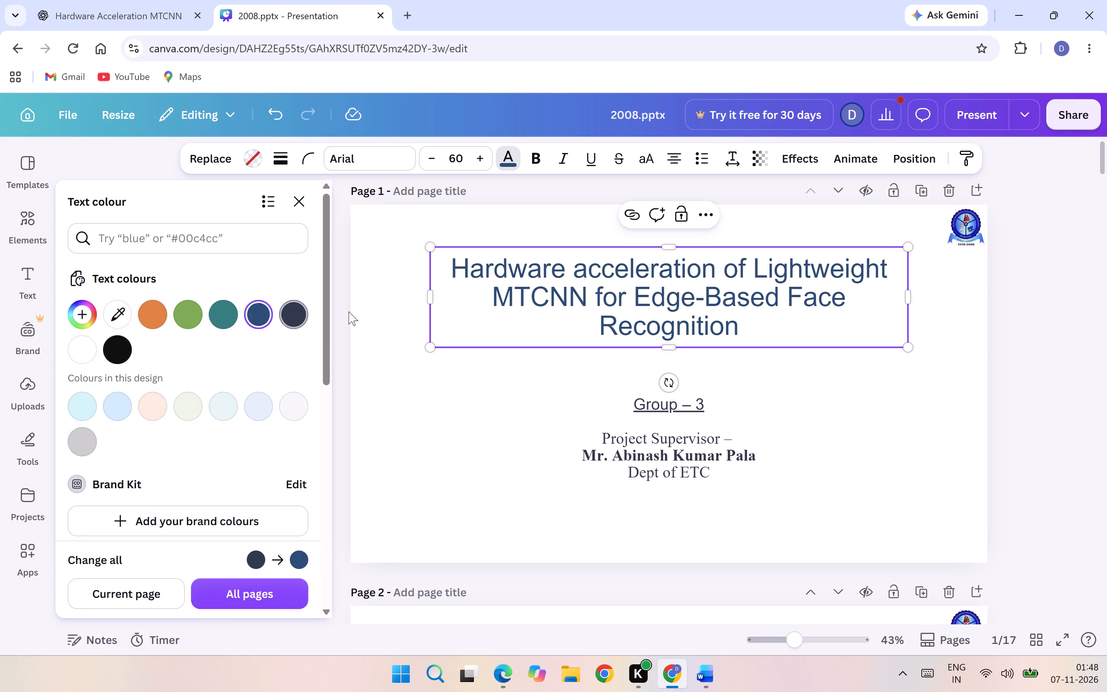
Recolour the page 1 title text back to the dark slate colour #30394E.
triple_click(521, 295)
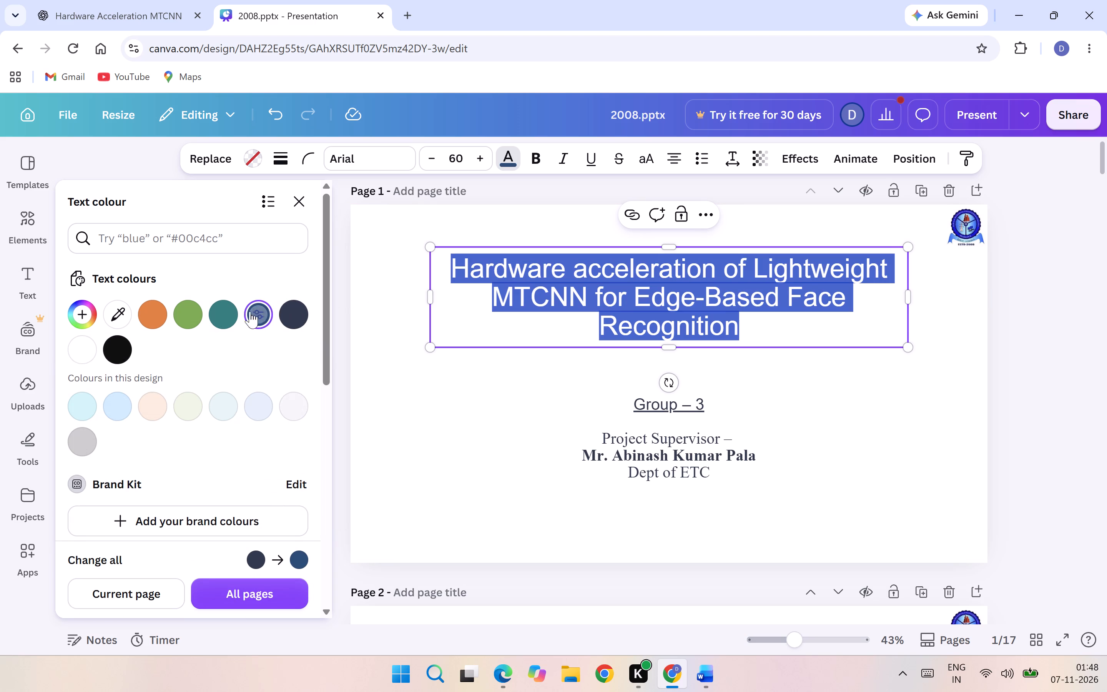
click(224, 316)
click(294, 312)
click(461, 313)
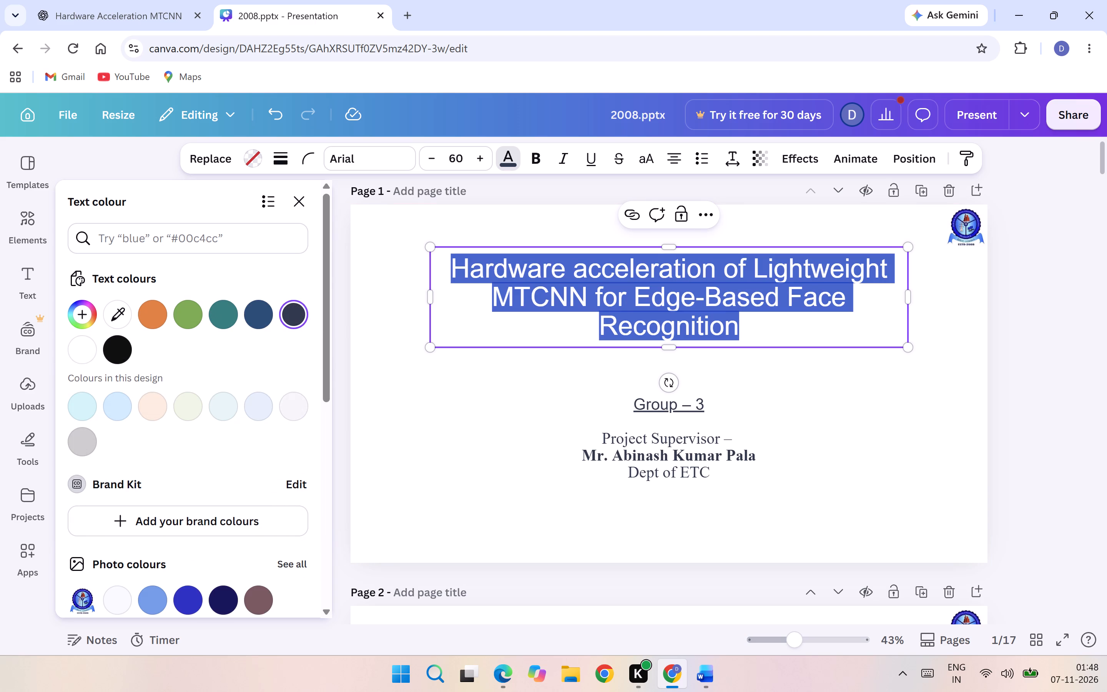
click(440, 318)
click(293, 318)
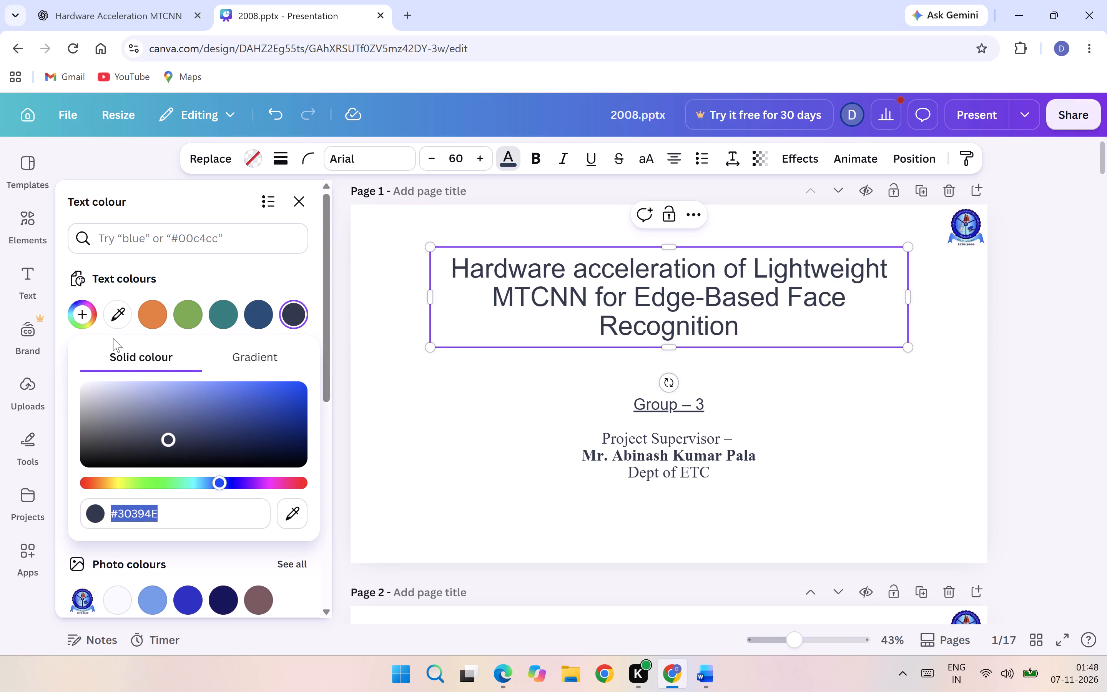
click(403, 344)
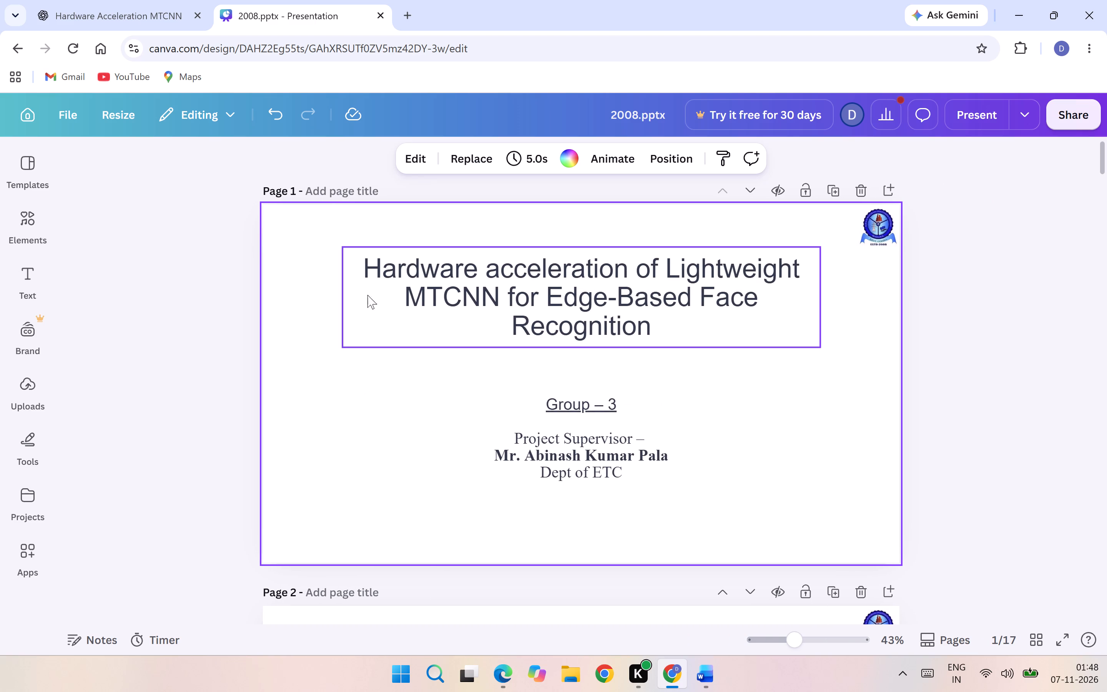
Apply the green and cream colour palette from the page styles to page 1 and extend it to all pages.
click(426, 163)
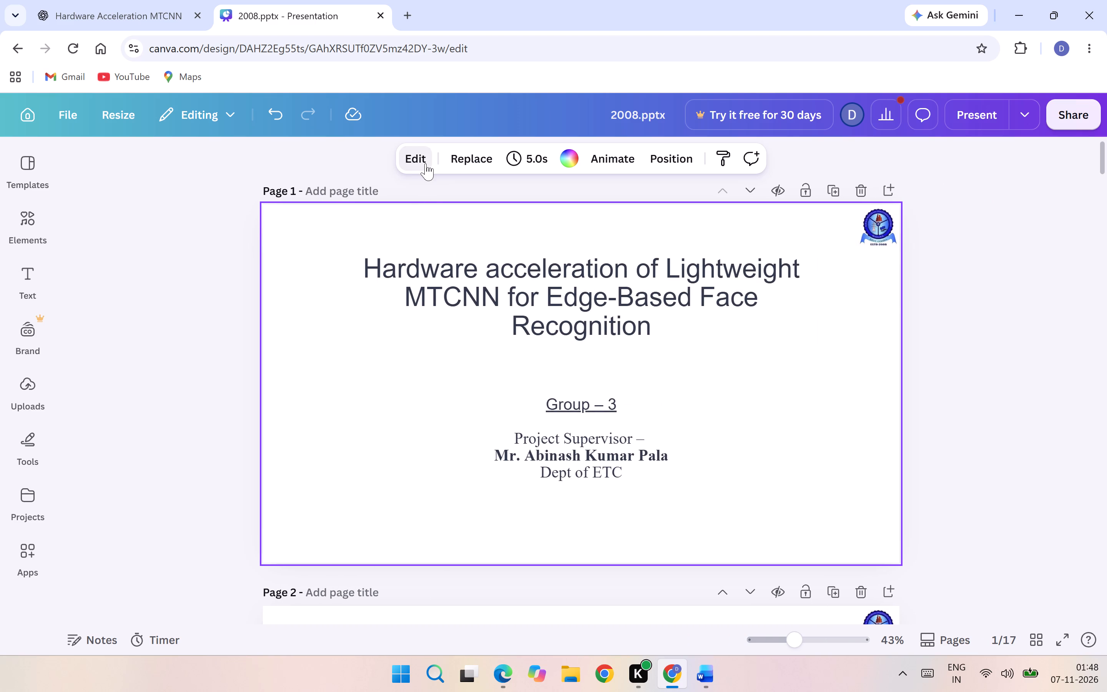
scroll(276, 381, down, 2)
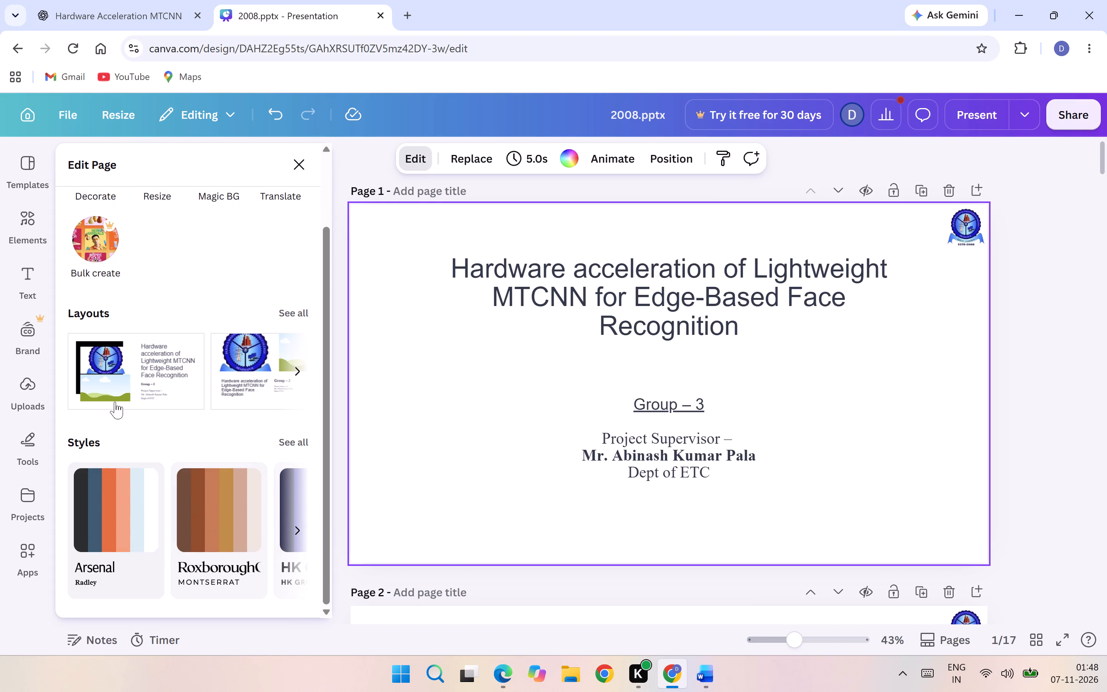
scroll(159, 513, down, 5)
click(308, 441)
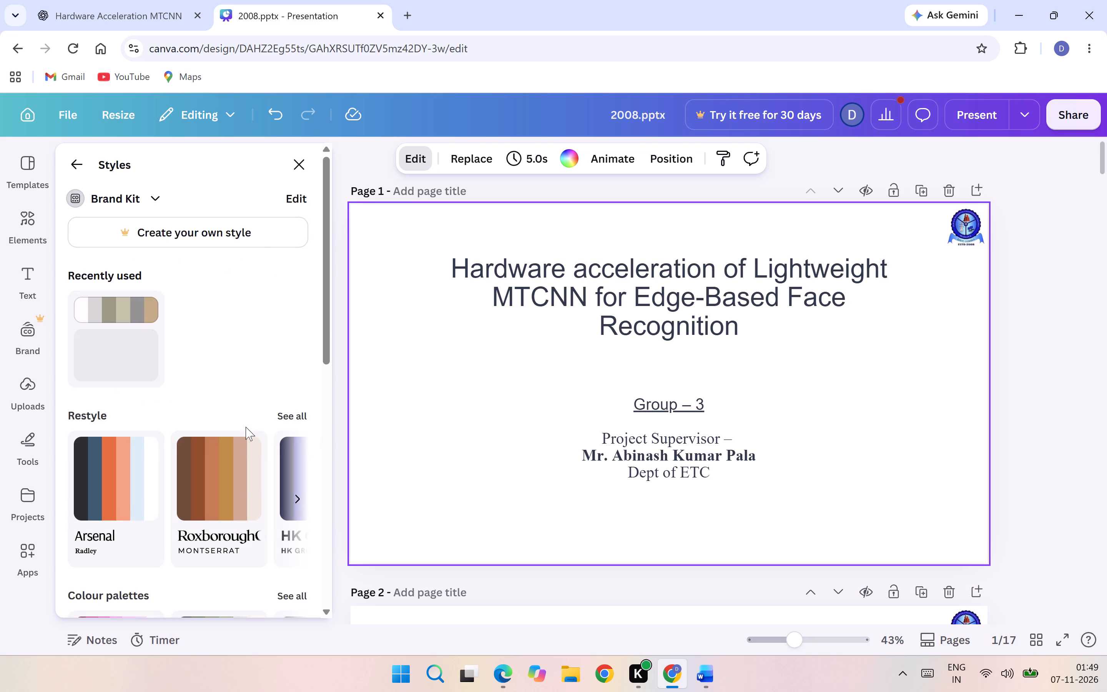
scroll(228, 426, down, 3)
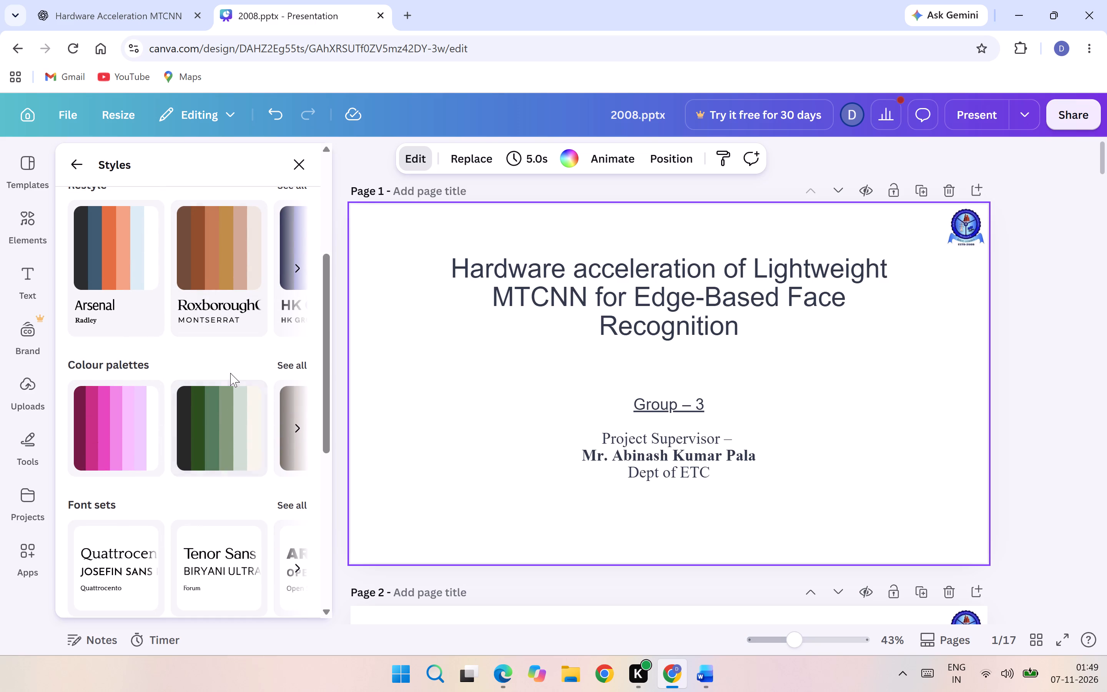
click(226, 418)
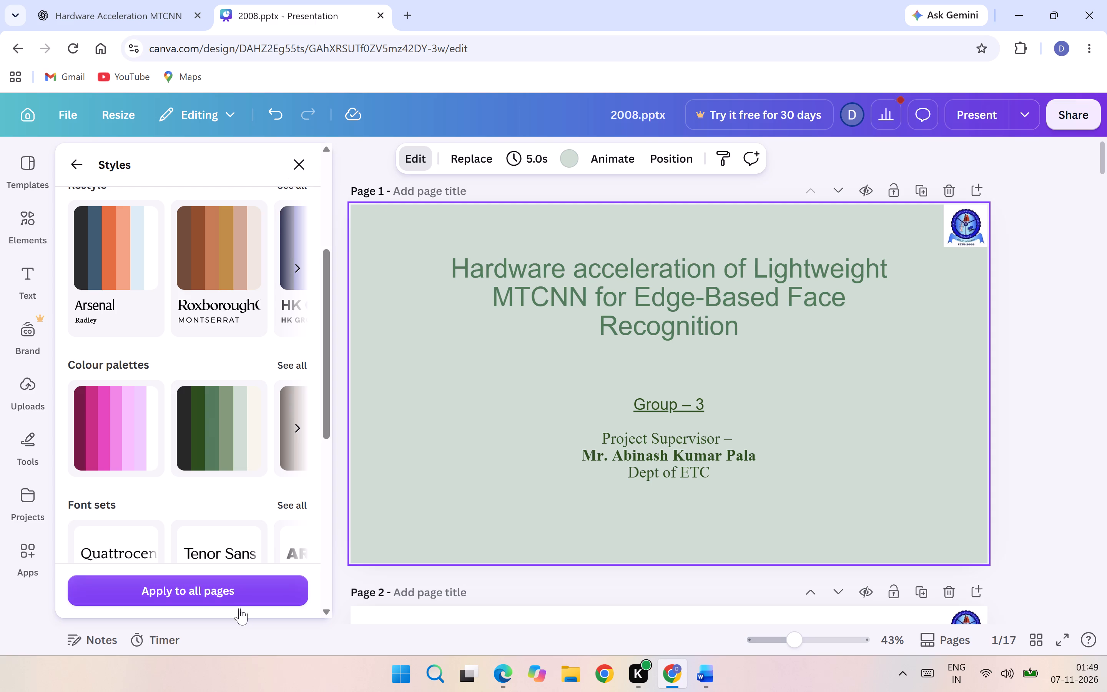
click(228, 598)
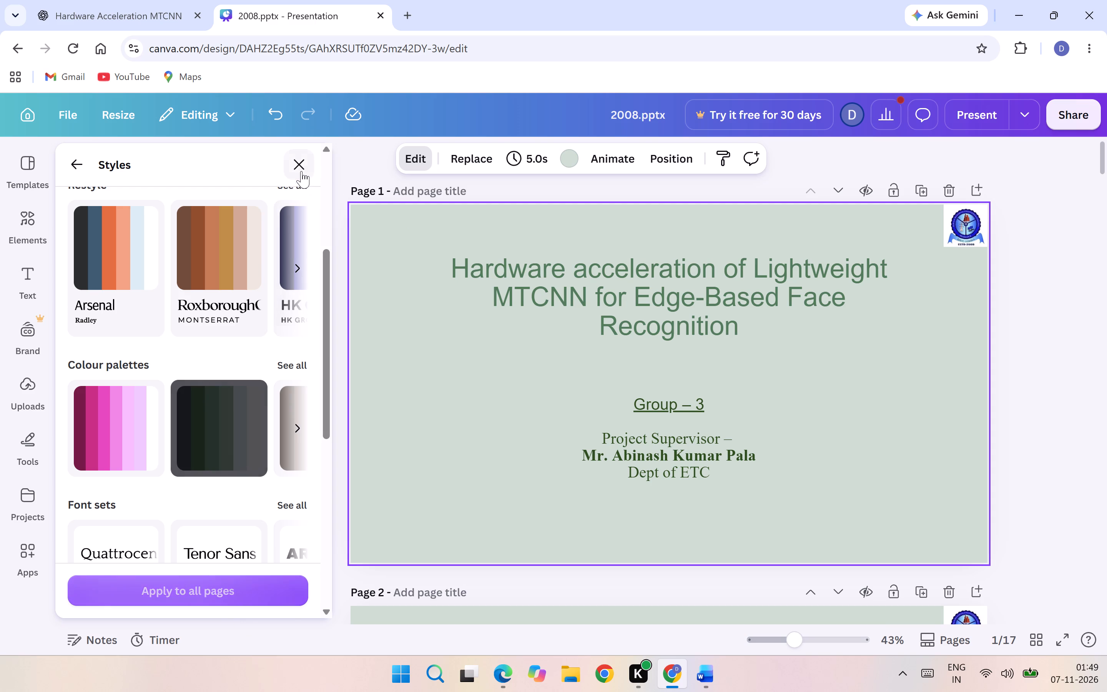
click(301, 171)
Browse the image editing filters available for the college logo on page 1.
scroll(419, 373, down, 6)
scroll(419, 373, up, 7)
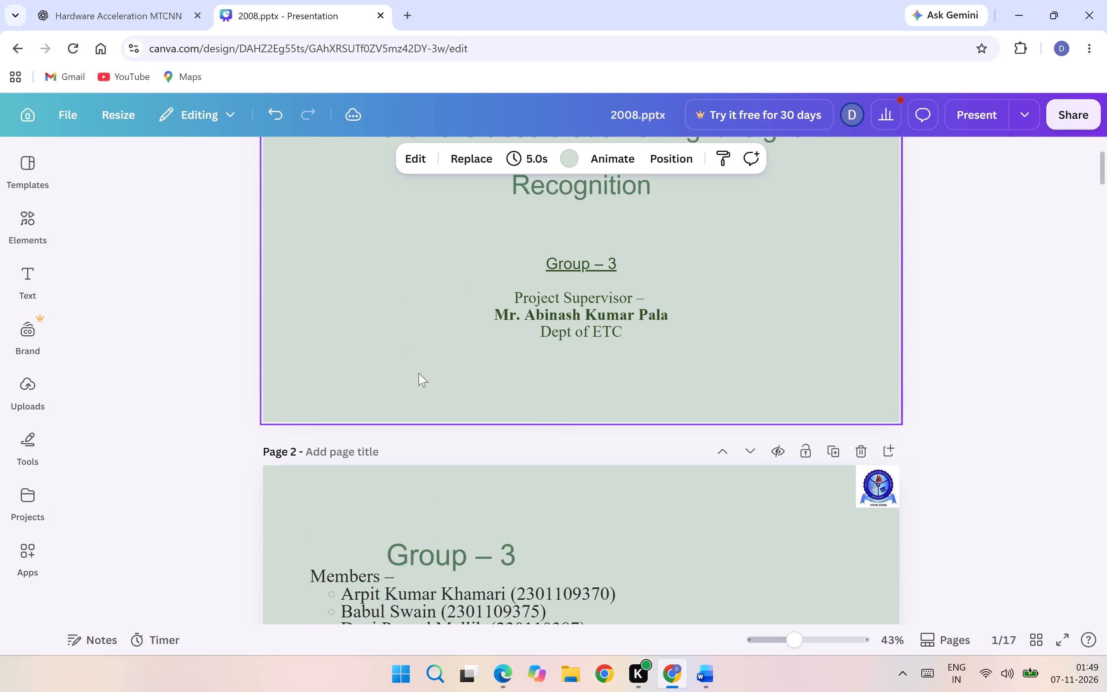
scroll(419, 373, up, 2)
click(870, 222)
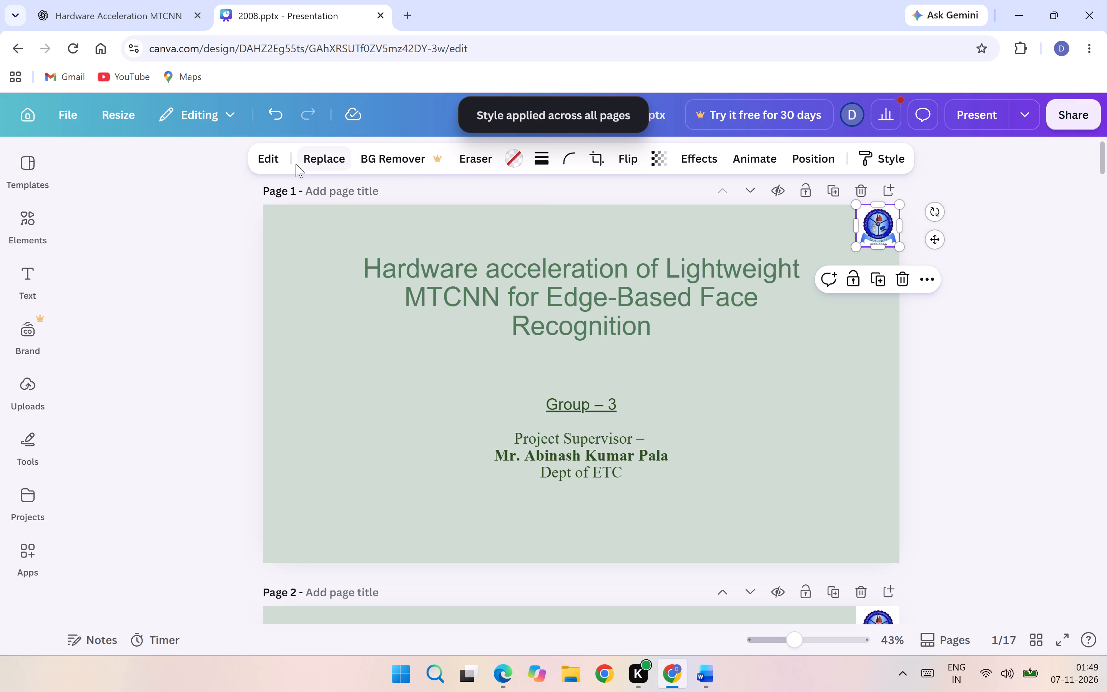
click(280, 164)
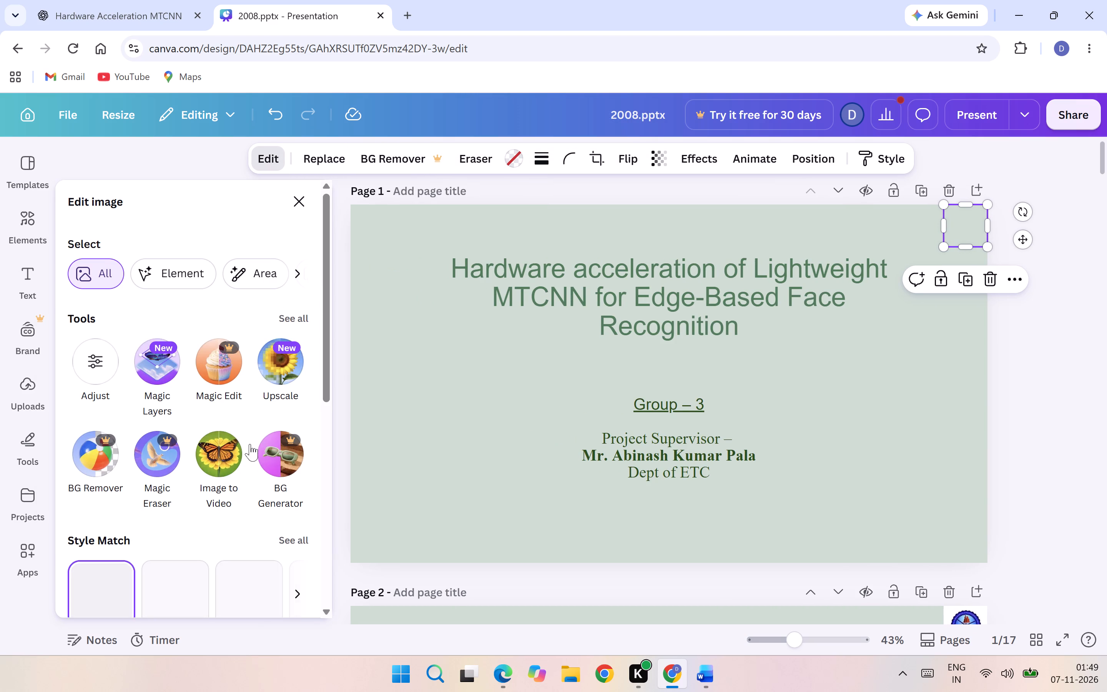
scroll(250, 444, down, 3)
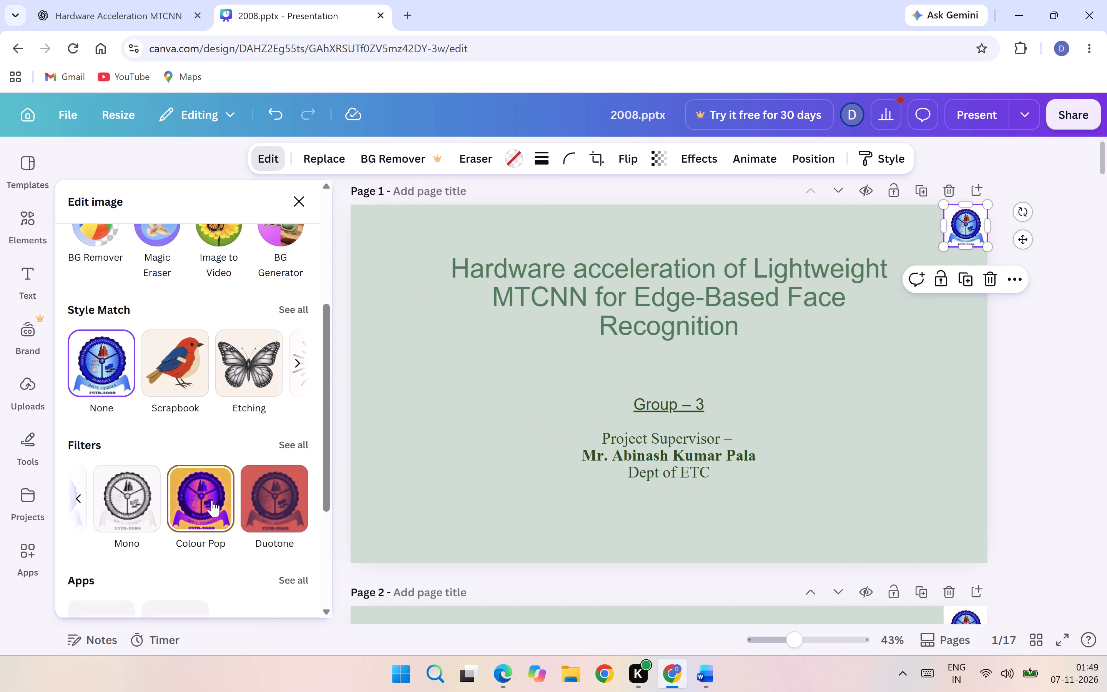
click(76, 500)
click(76, 500)
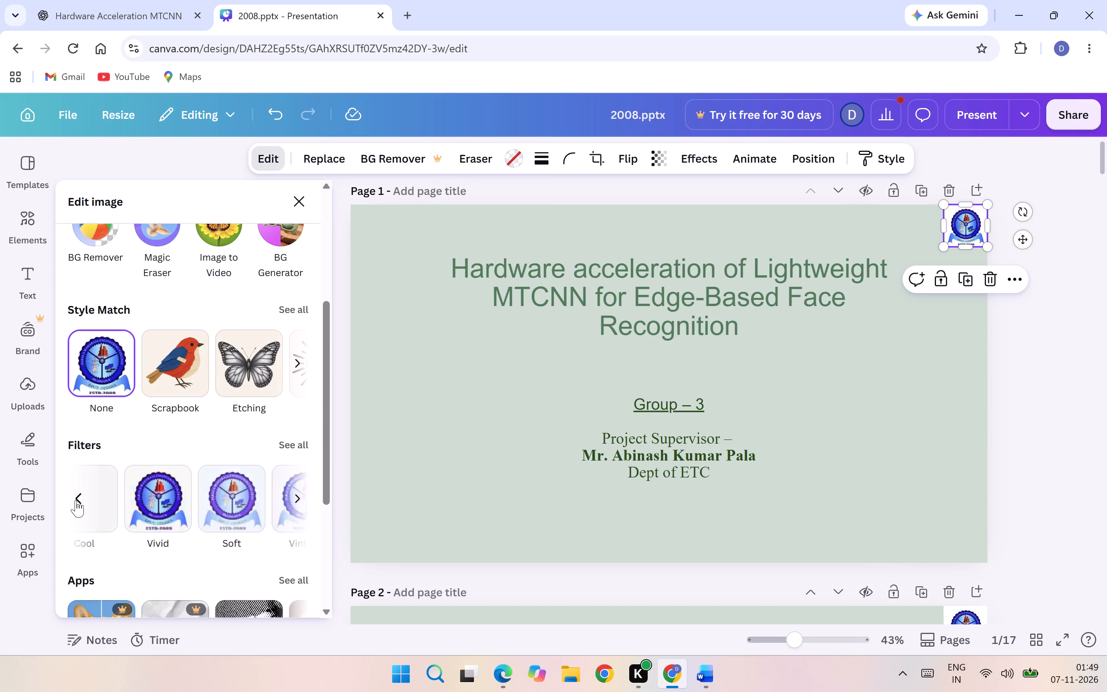
Apply the Fresco filter to the college logo on page 1 and set its intensity to 98.
click(76, 500)
click(76, 500)
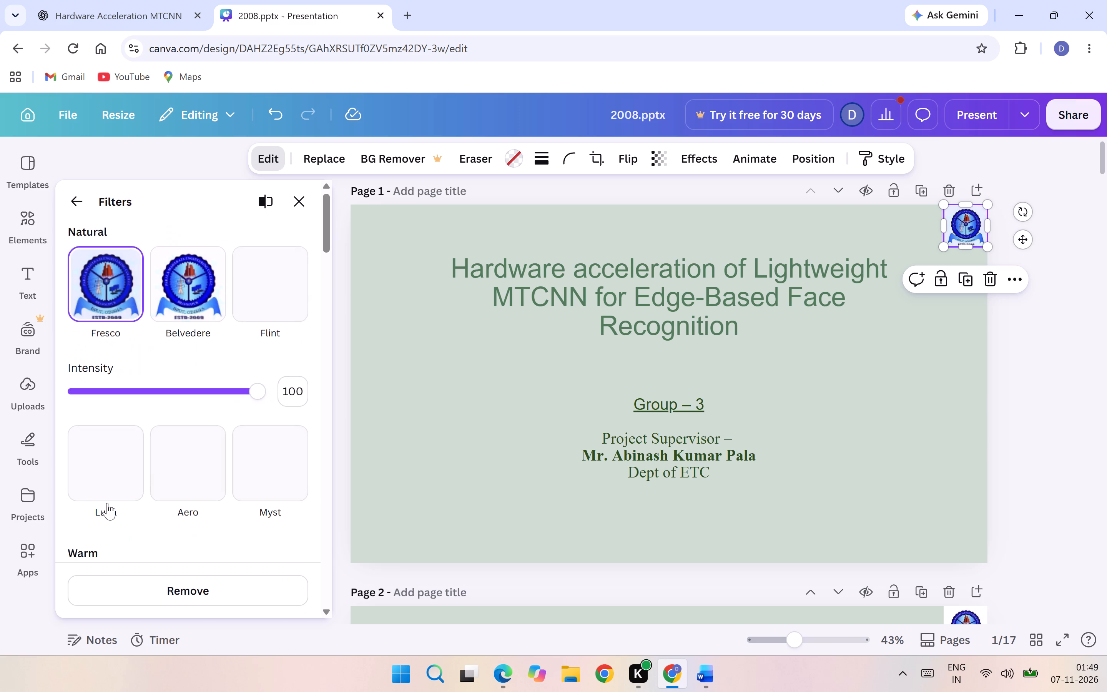
drag(264, 380, 140, 387)
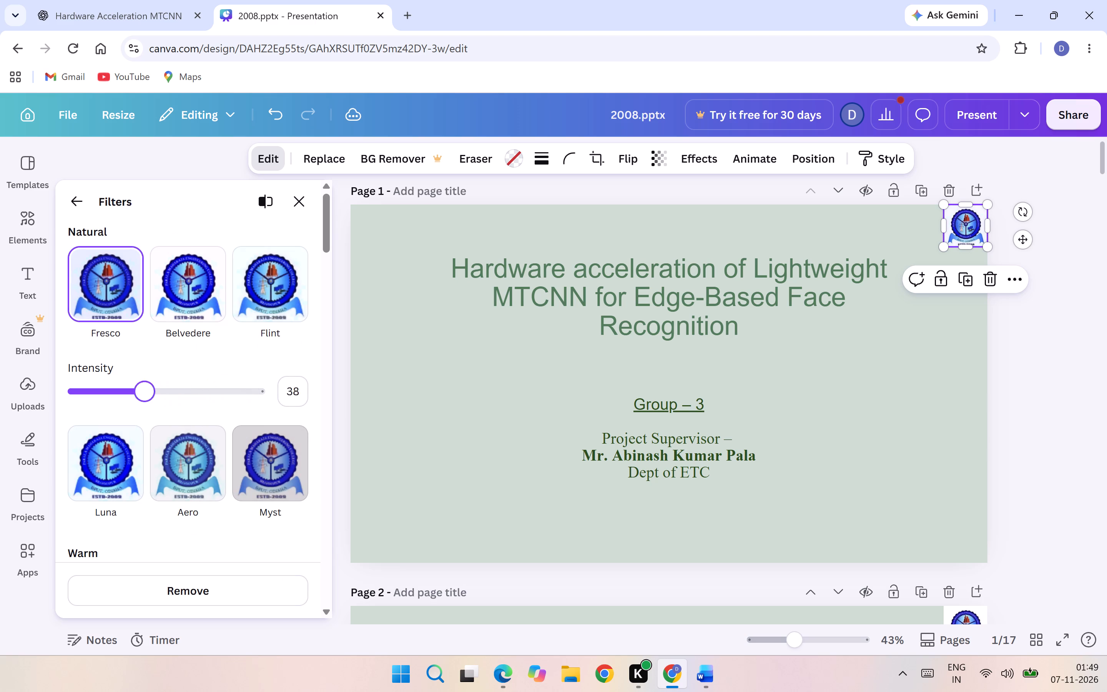
drag(140, 387, 254, 392)
Look through the other filter categories for the page 1 college logo, from Warm to Vintage, and close the filters.
scroll(252, 463, down, 4)
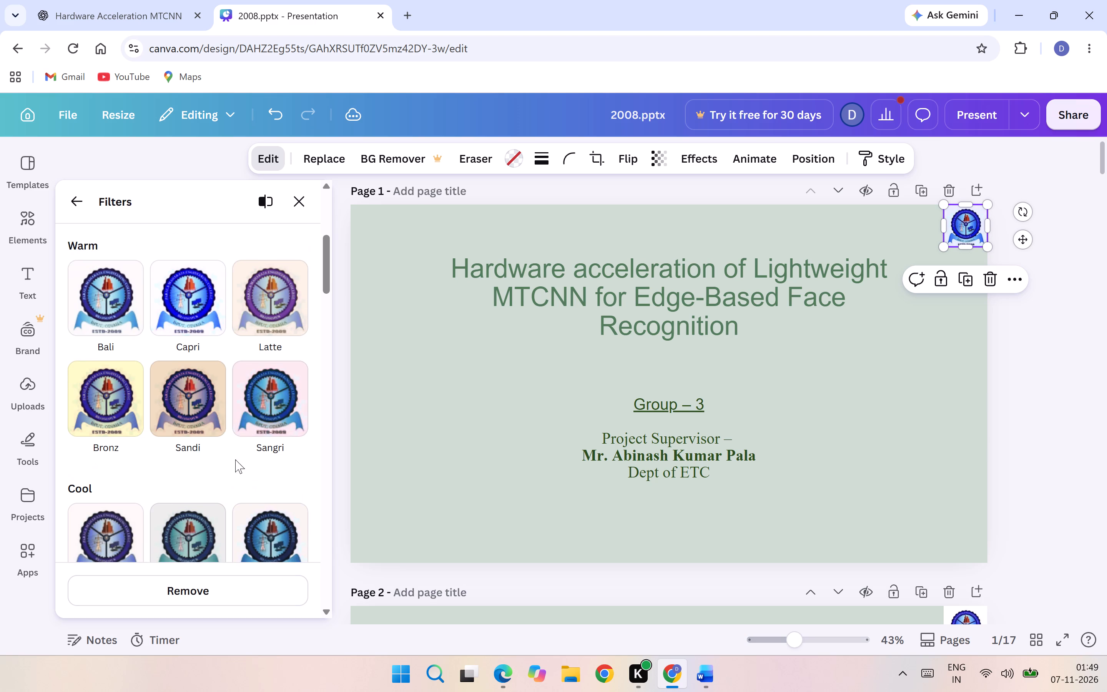
scroll(208, 433, down, 11)
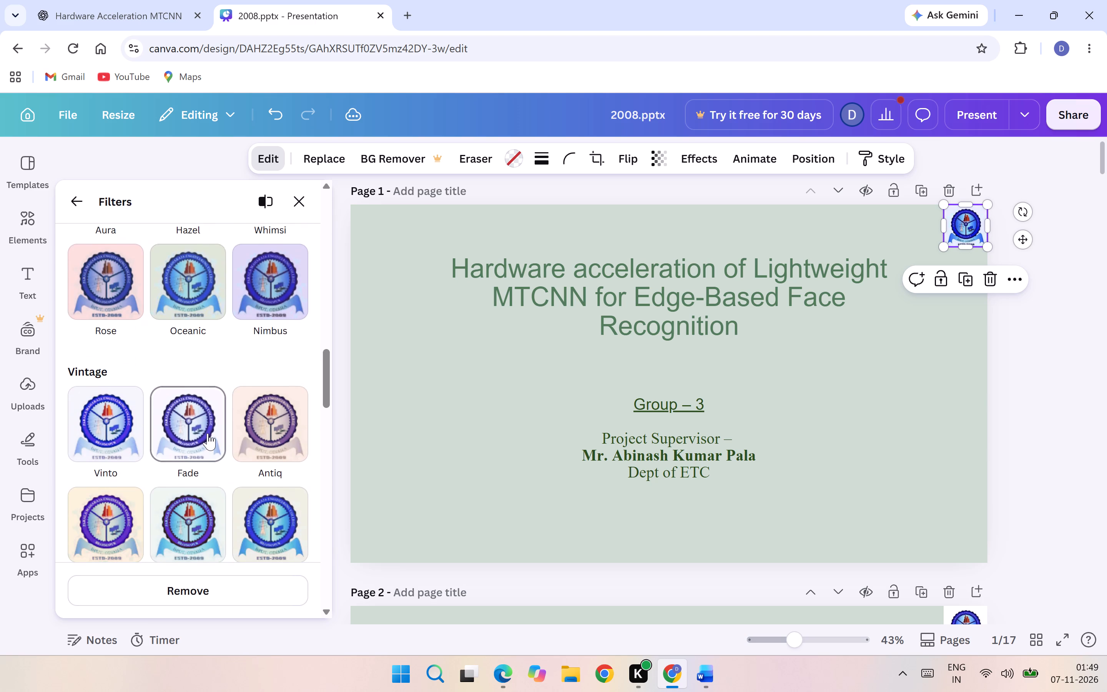
scroll(208, 433, down, 3)
scroll(208, 433, up, 6)
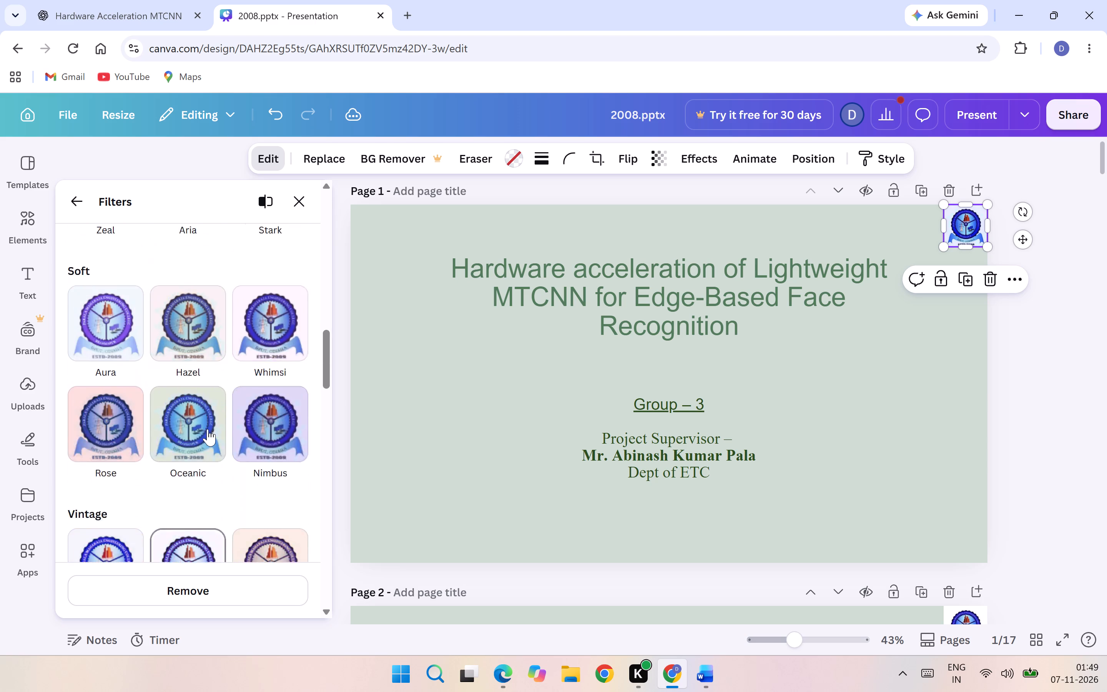
scroll(208, 429, up, 16)
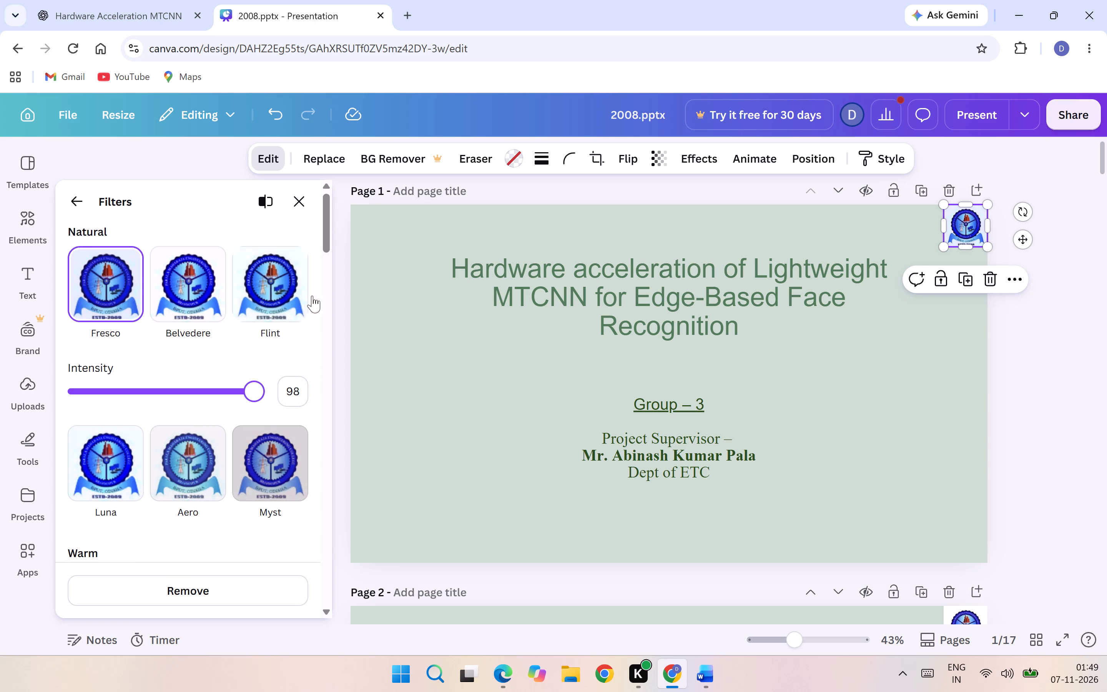
click(306, 206)
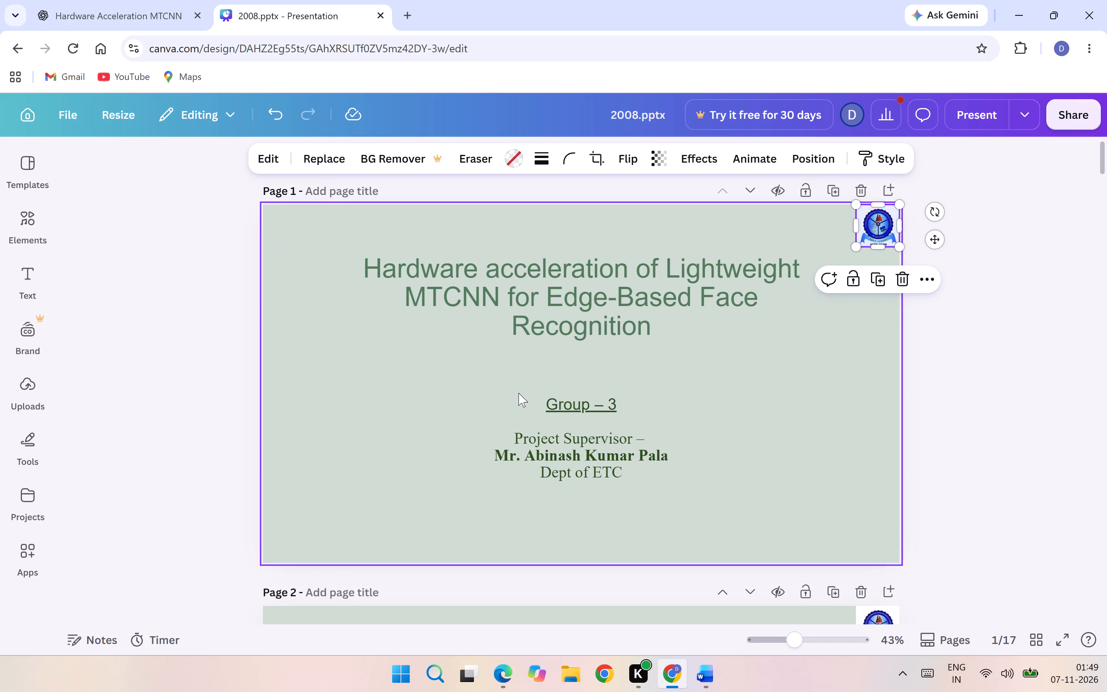
Increase the font size of the "Project Supervisor –" line on page 1 to 38.
scroll(519, 393, down, 2)
scroll(519, 393, up, 2)
click(513, 445)
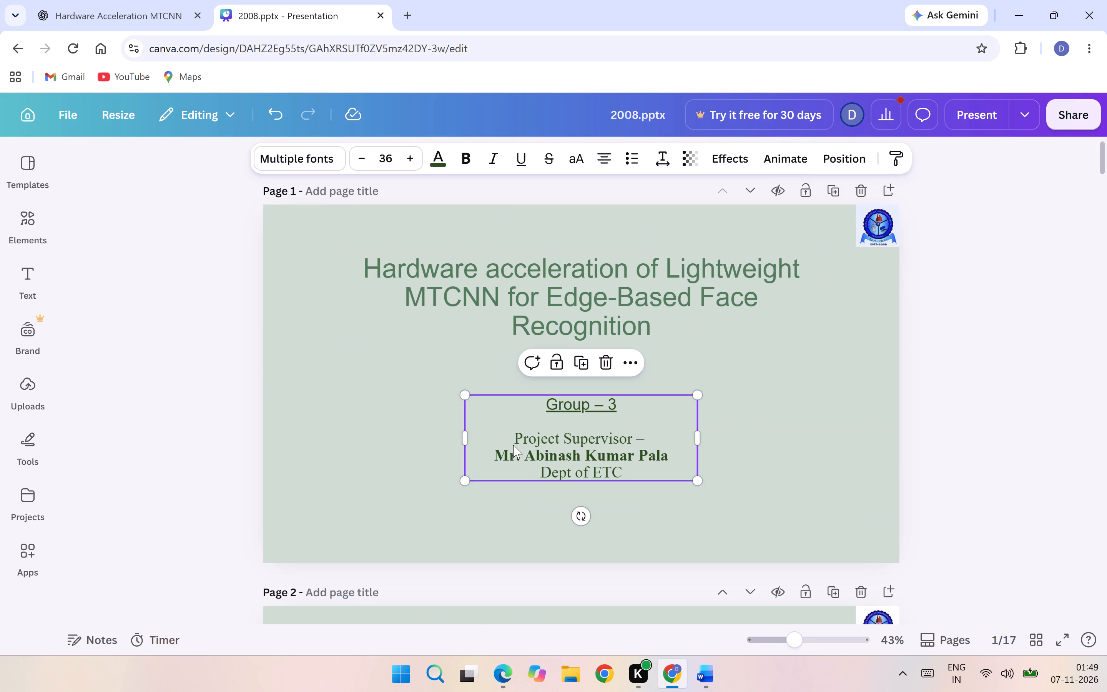
click(515, 433)
click(515, 433)
click(520, 446)
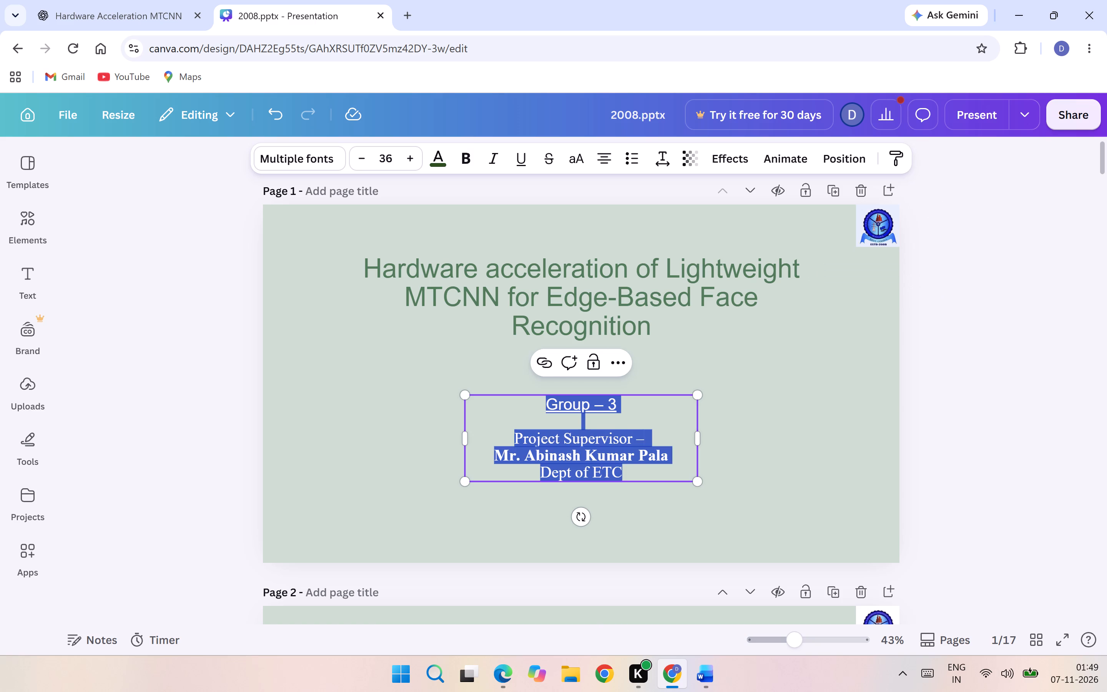
click(510, 429)
click(512, 431)
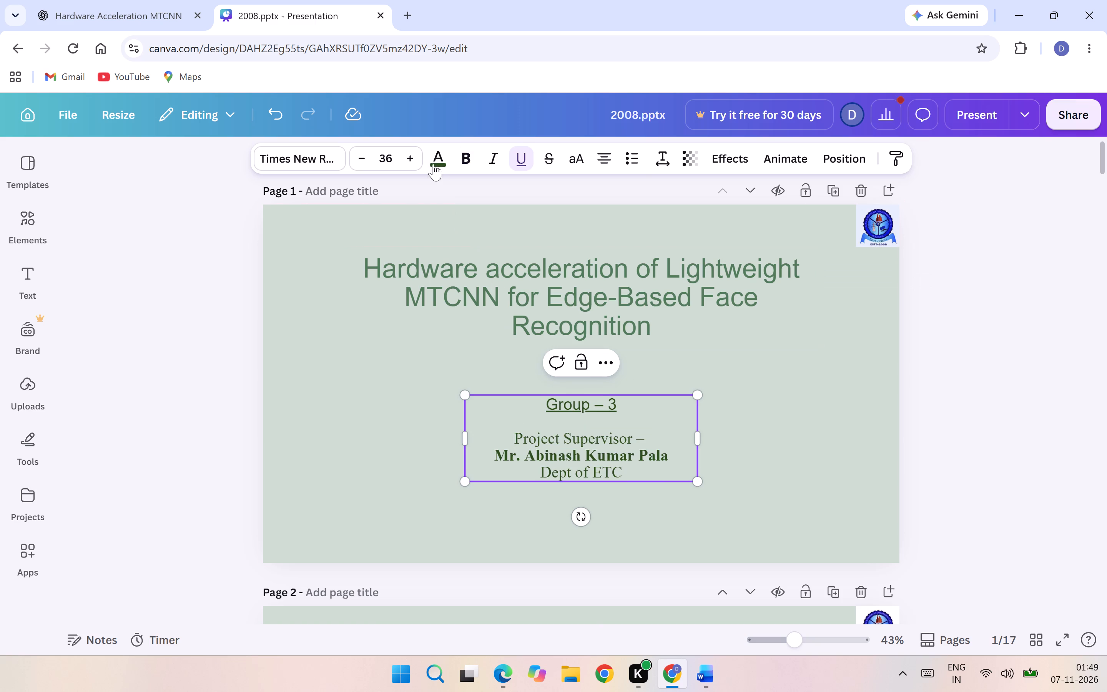
click(416, 157)
click(416, 157)
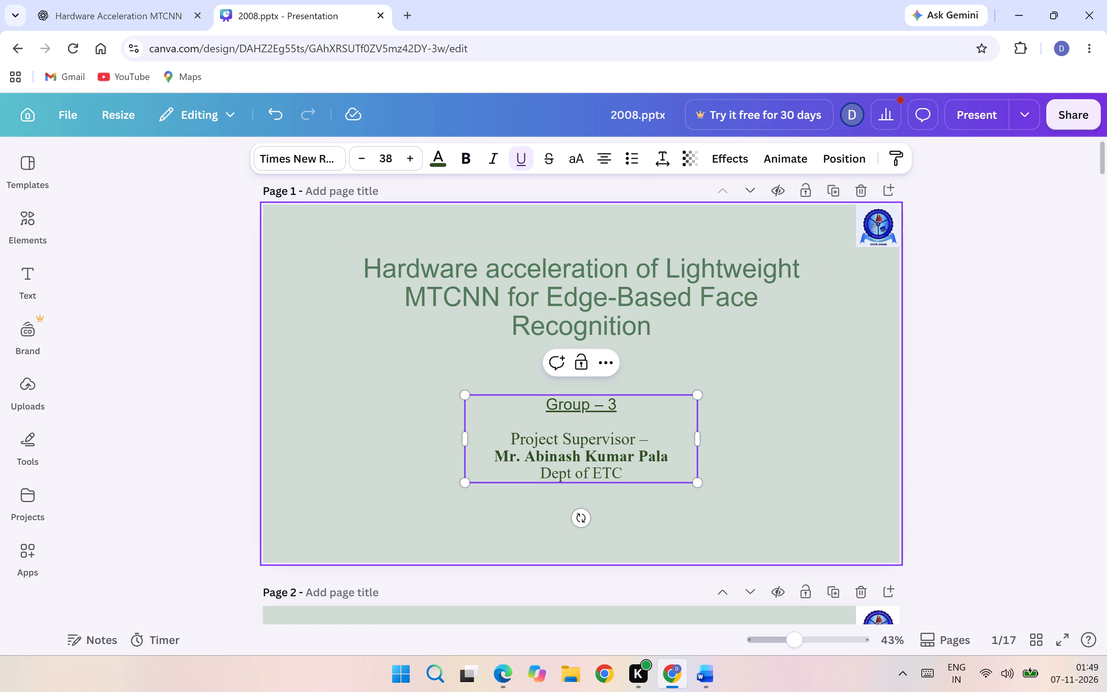
Enlarge the whole "Group – 3" and supervisor text block on page 1 by one size increment and open the preset font sizes.
drag(538, 404, 604, 476)
drag(633, 477, 556, 405)
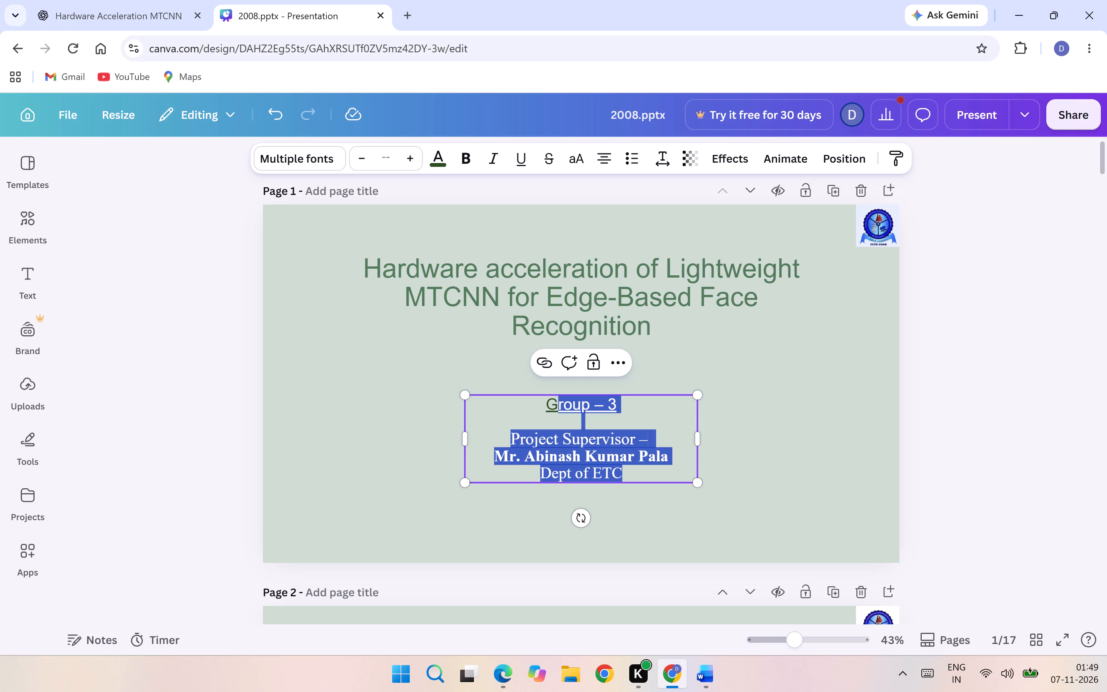
drag(556, 405, 542, 401)
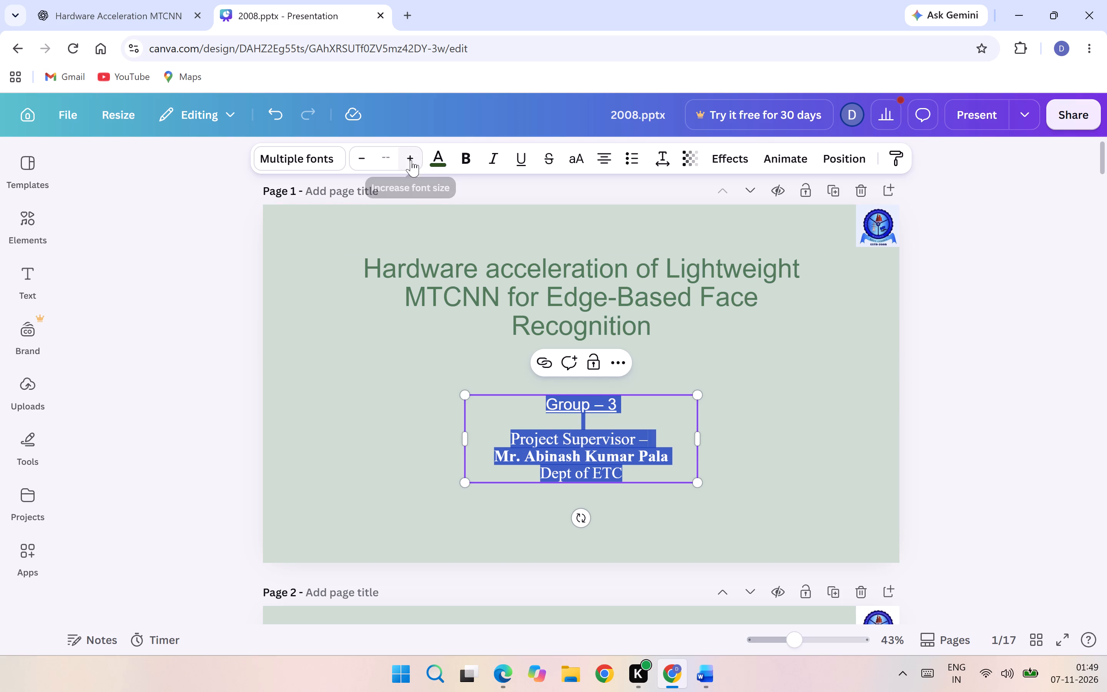
click(411, 160)
click(385, 157)
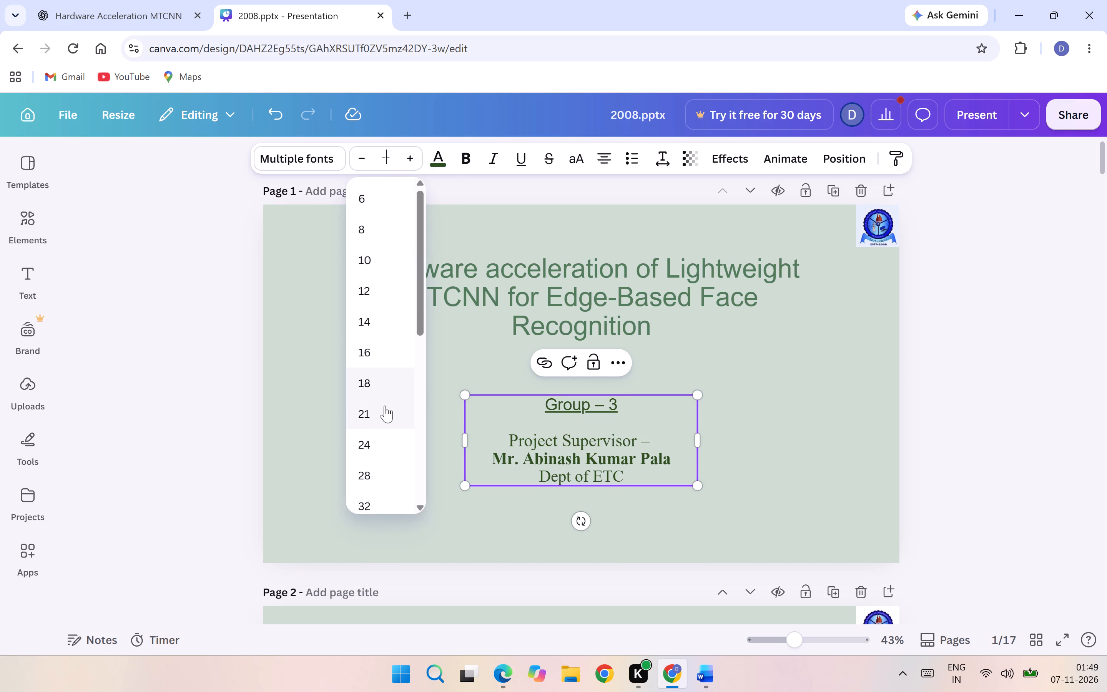
scroll(381, 429, down, 1)
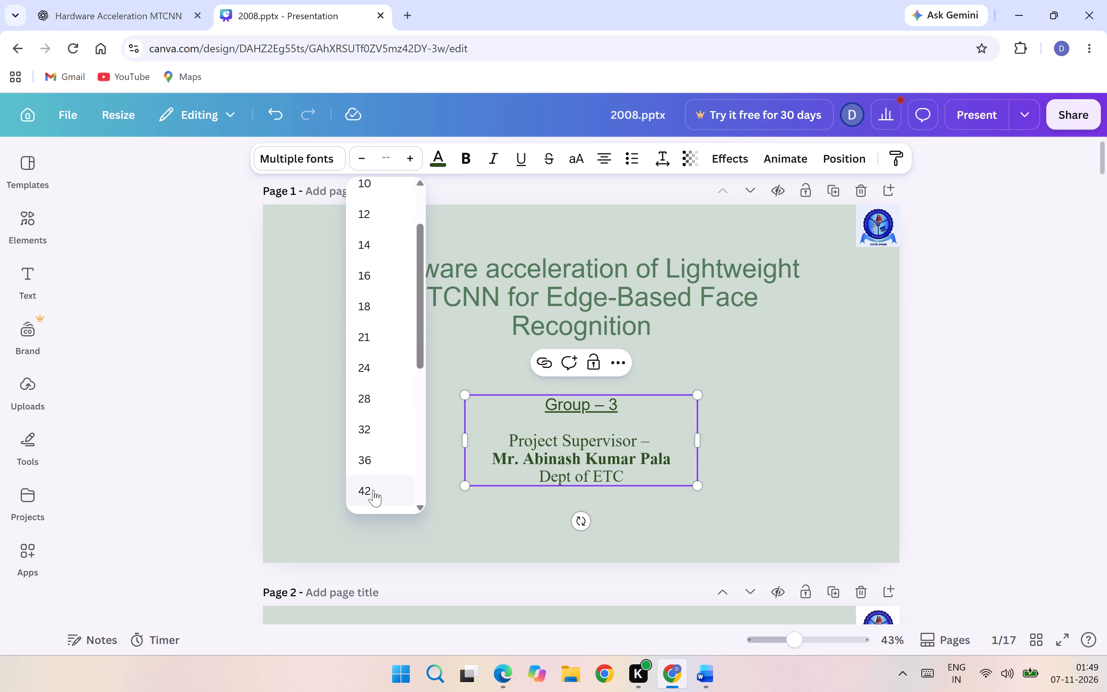
Set the "Group – 3" and Project Supervisor text block on page 1 to font size 42.
click(373, 490)
click(413, 475)
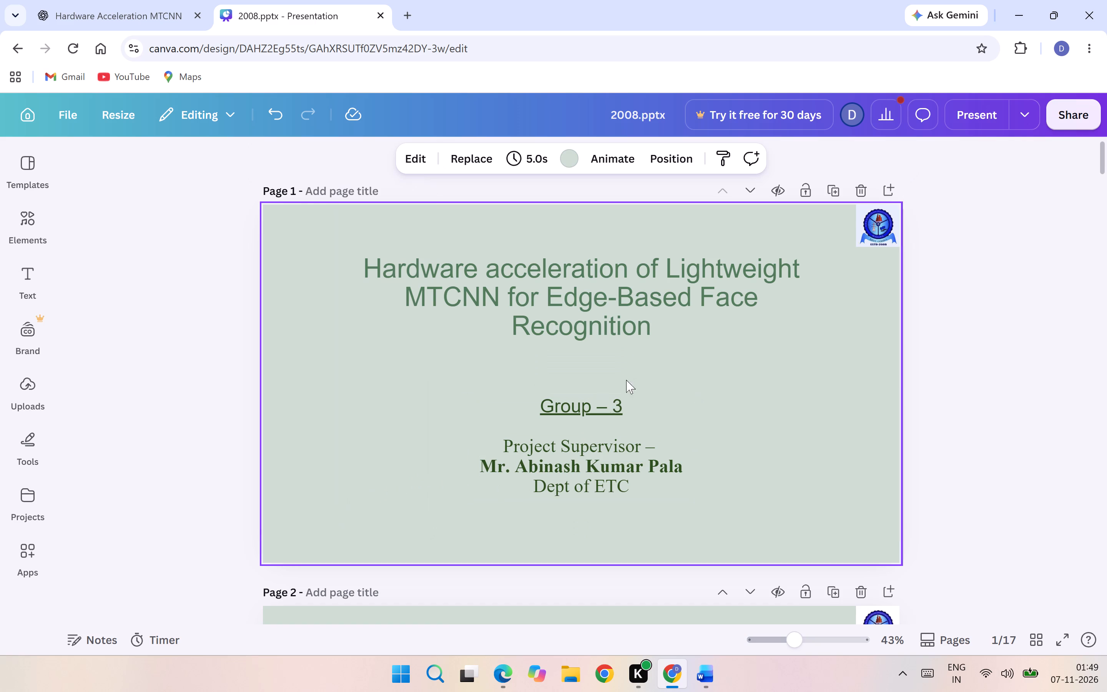
Delete the empty image frame overlapping the "Group – 3" title on page 2.
scroll(654, 328, down, 1)
scroll(653, 394, up, 2)
scroll(728, 434, down, 2)
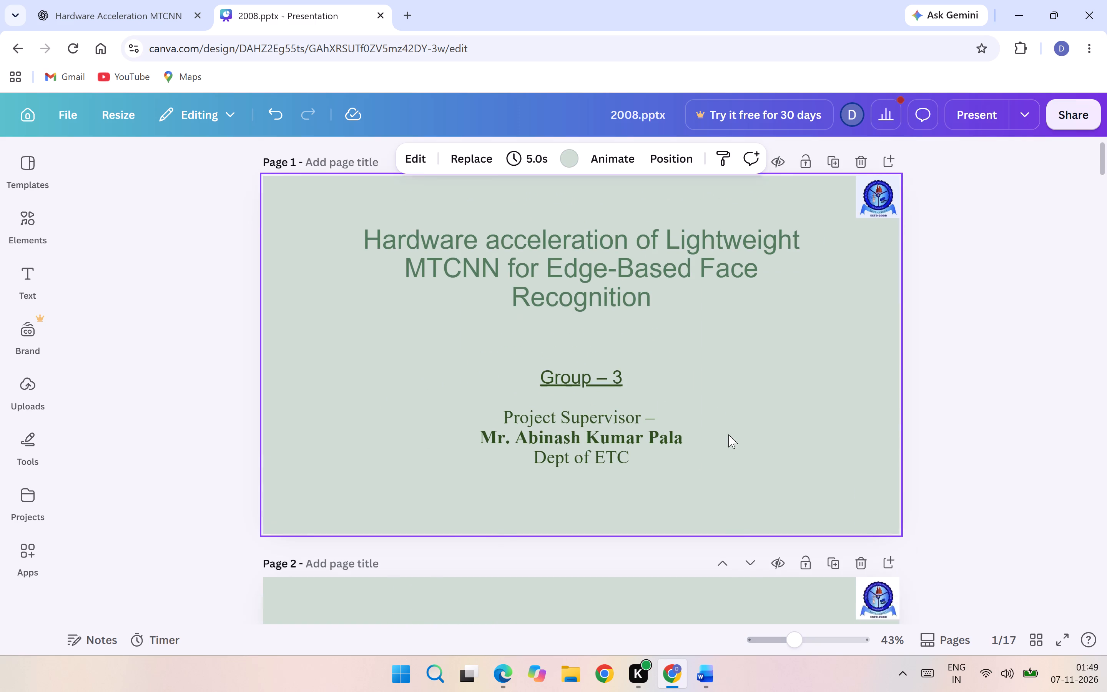
scroll(728, 434, down, 2)
click(449, 389)
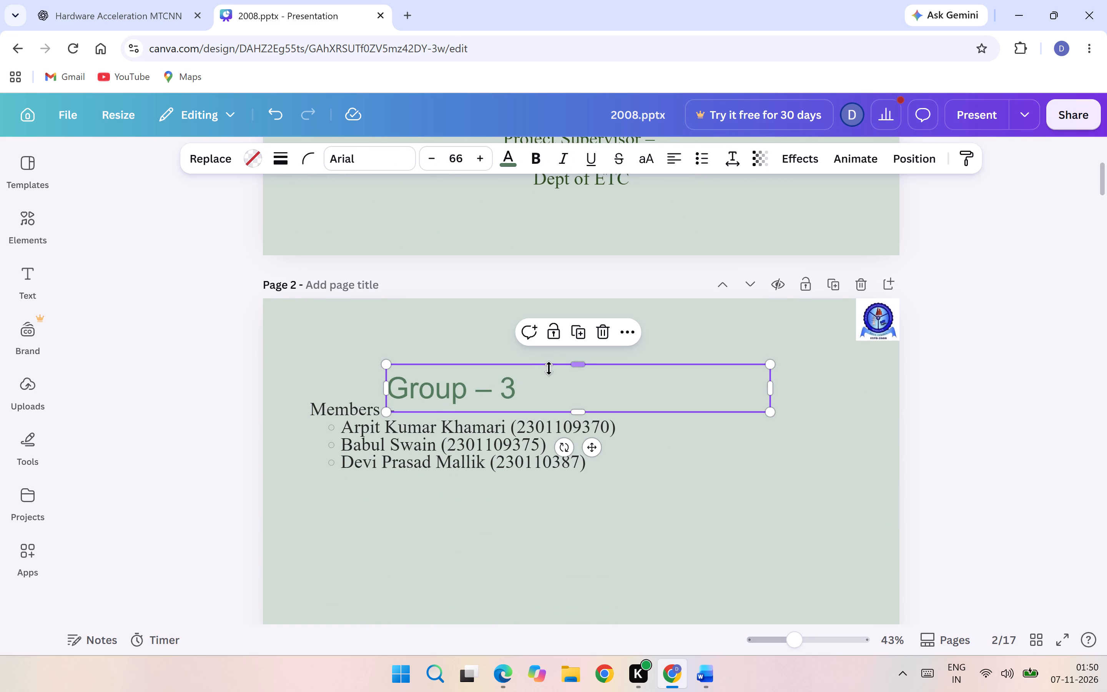
click(583, 364)
drag(560, 348, 540, 345)
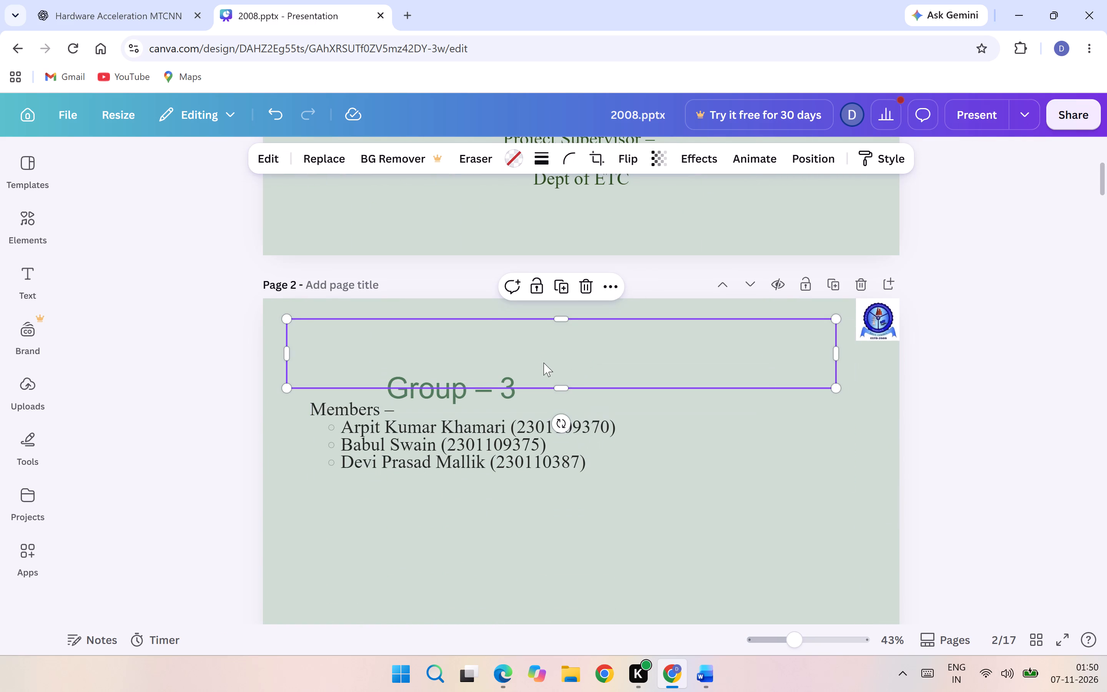
click(562, 354)
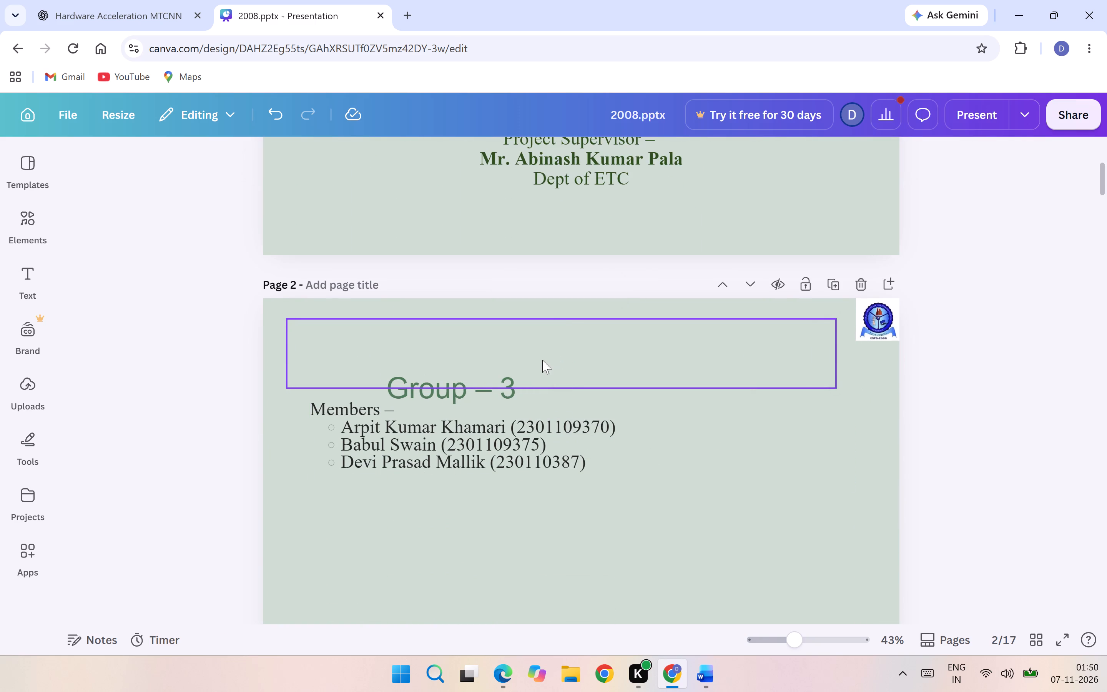
click(566, 343)
click(583, 291)
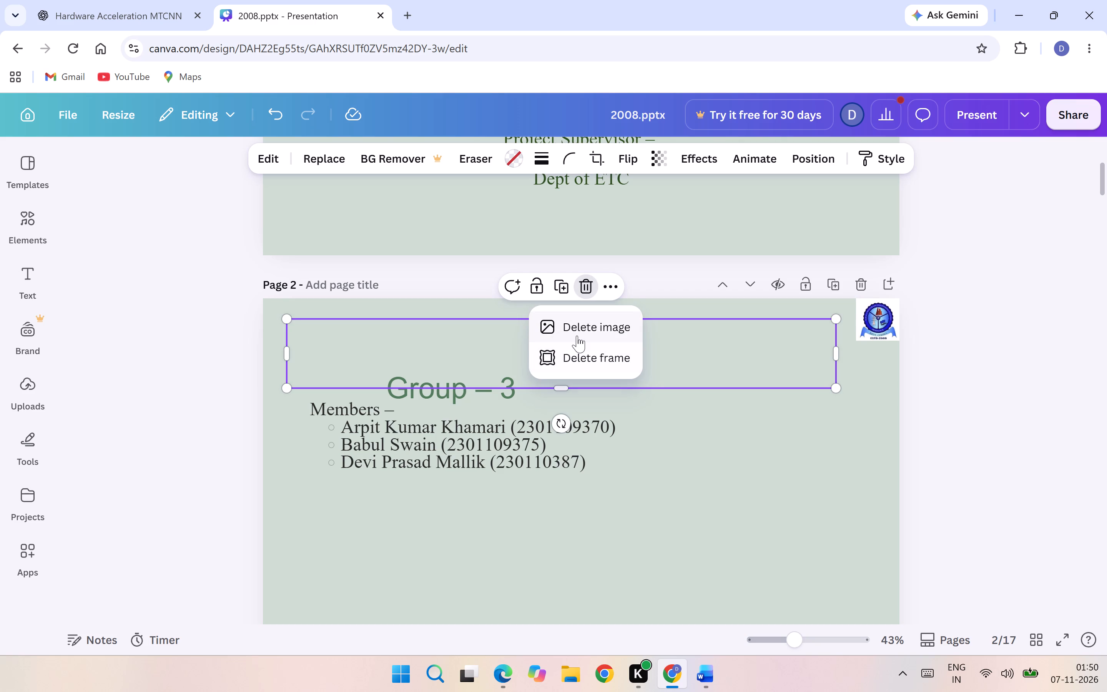
click(578, 353)
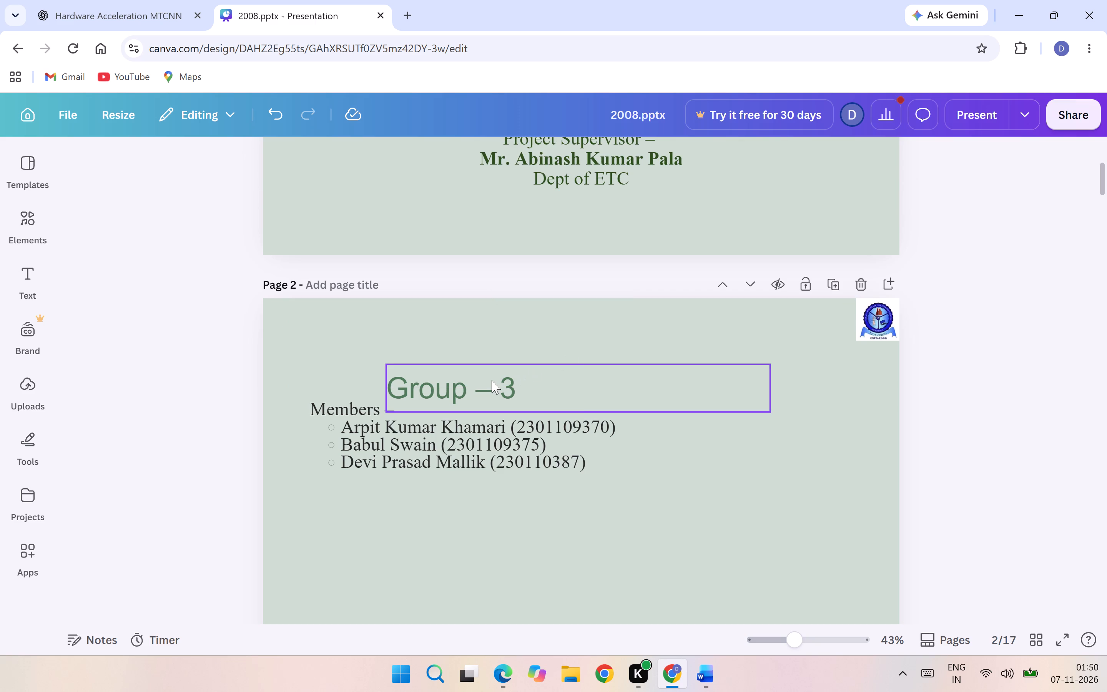
Move the "Group – 3" title on page 2 up into the slide's upper-left area.
drag(490, 380, 407, 339)
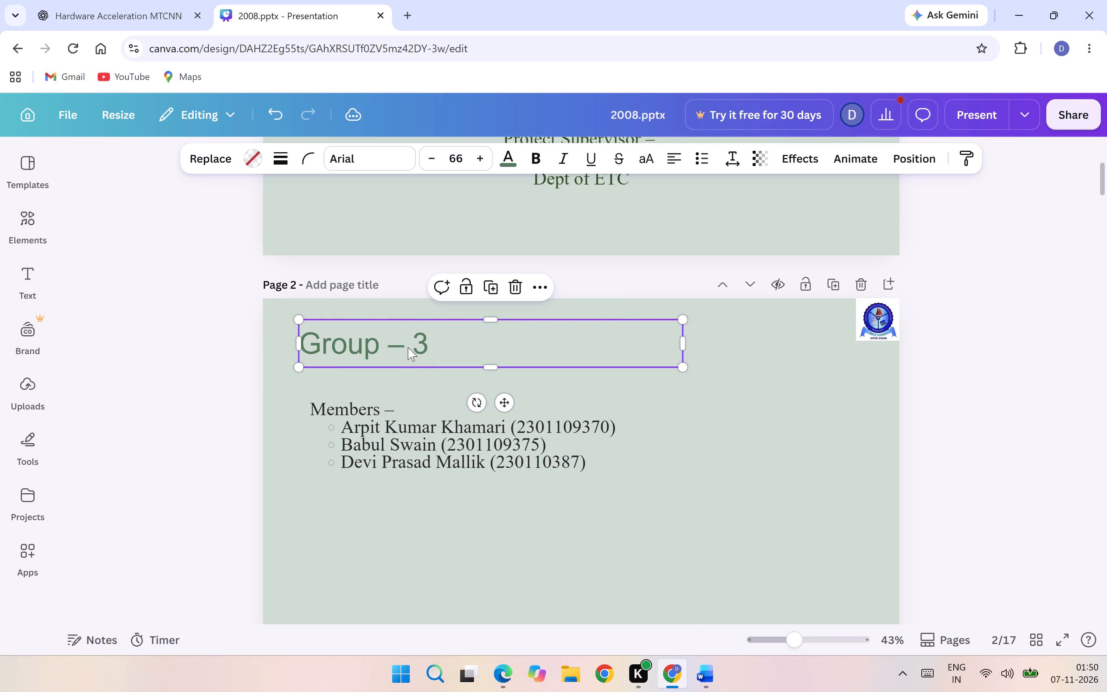
Align the Members list beneath the "Group – 3" title on page 2 and enlarge its text to about size 43.7.
drag(388, 419, 378, 400)
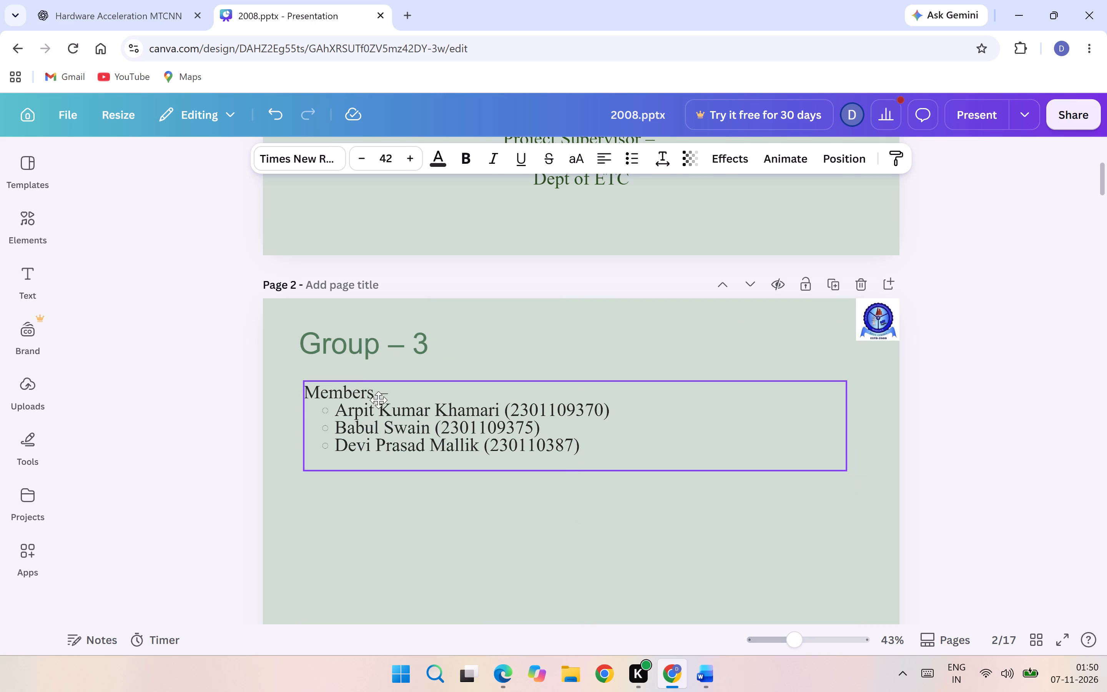
drag(378, 400, 376, 400)
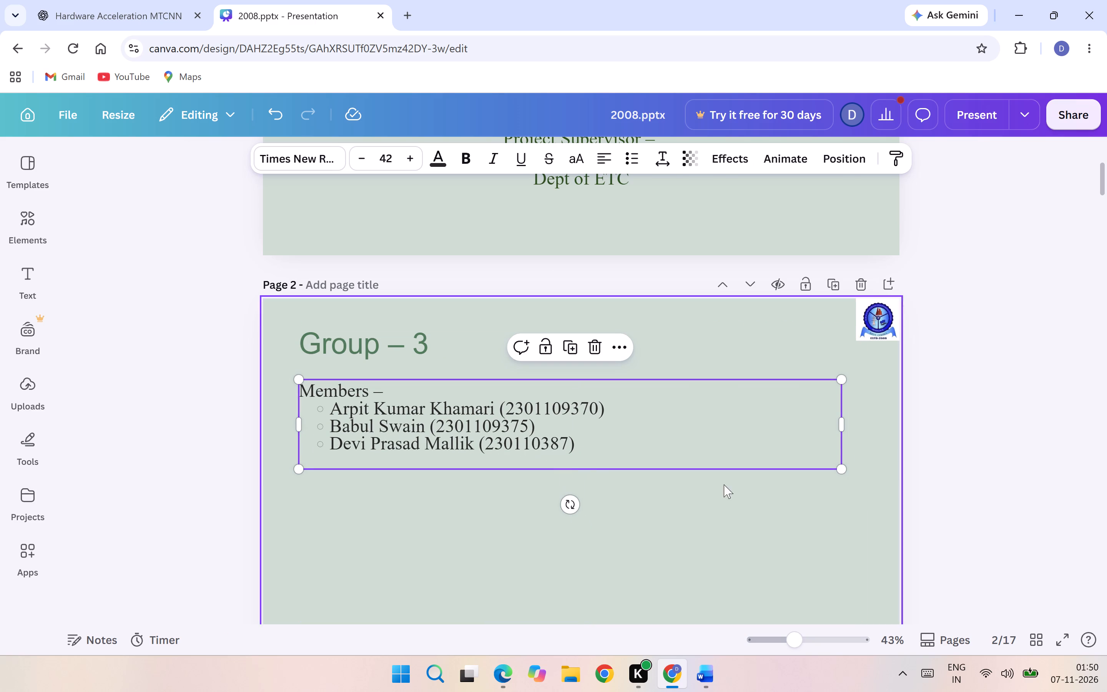
drag(839, 465, 846, 477)
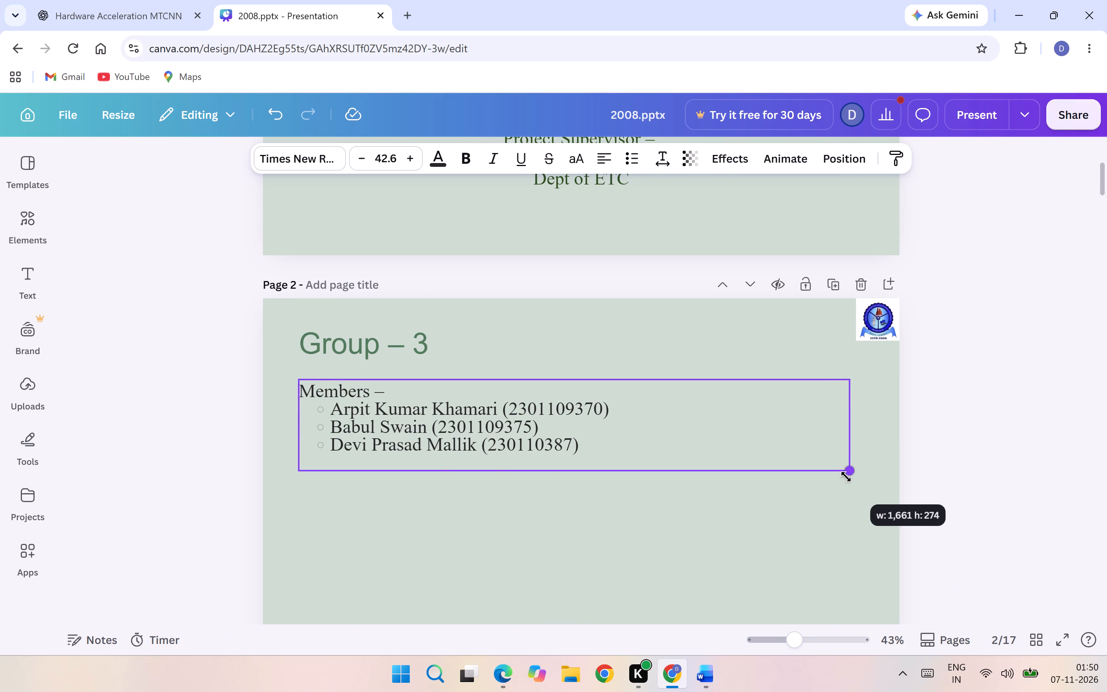
drag(846, 477, 858, 510)
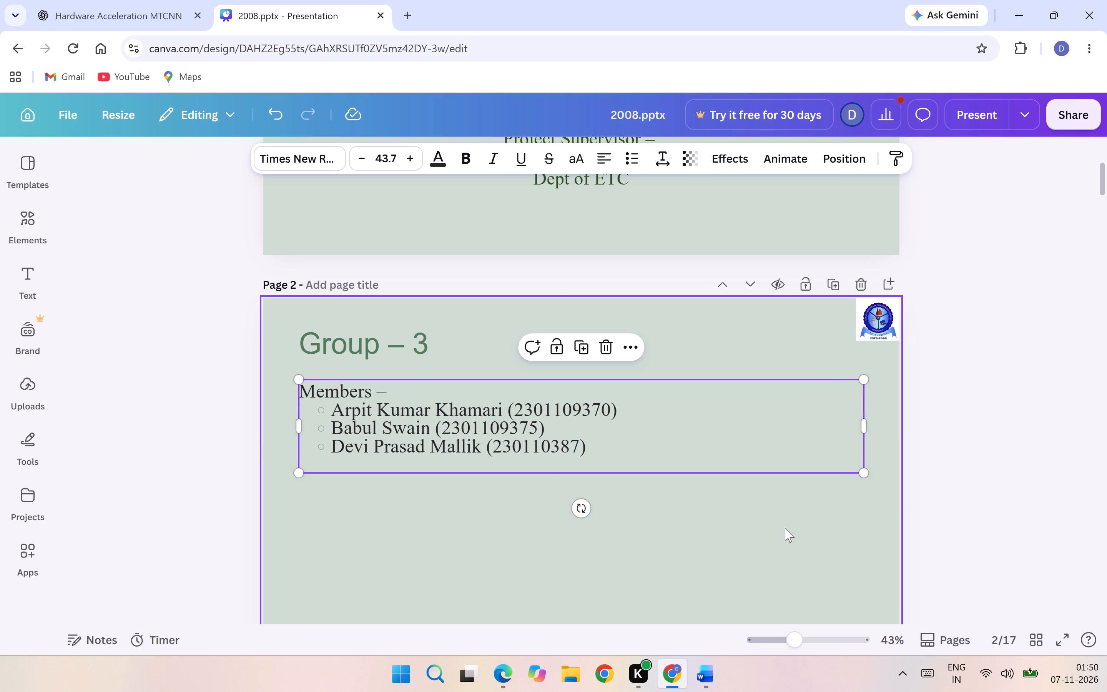
click(785, 528)
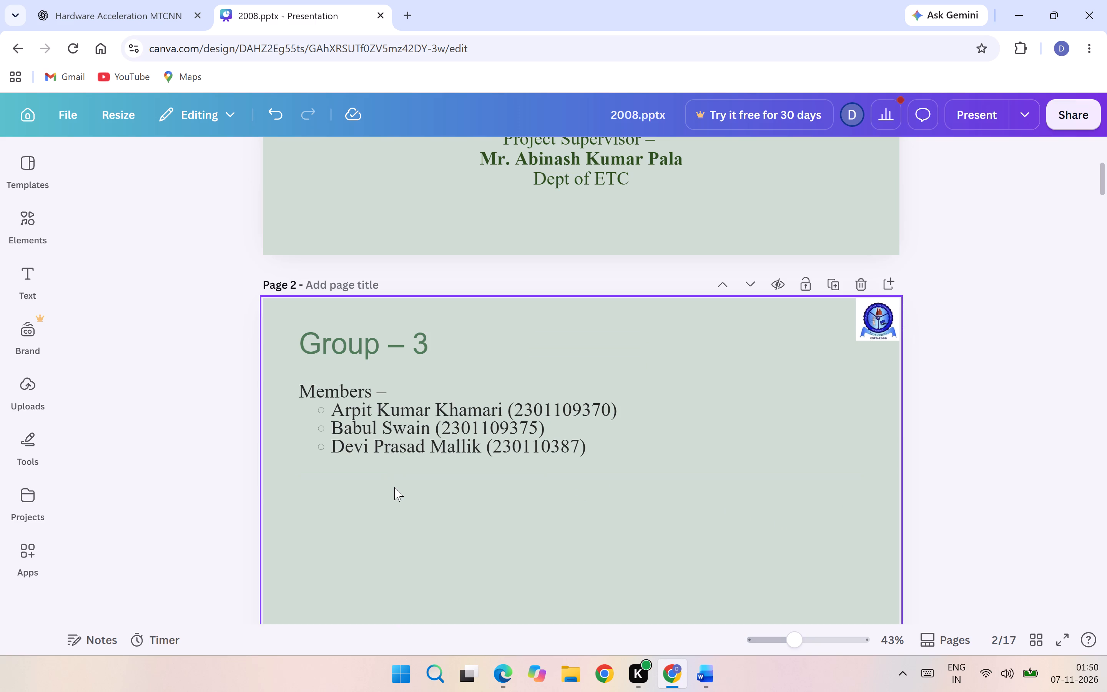
Reposition the Members list on page 2 just below the "Group – 3" title with a slight indent.
drag(334, 404, 353, 421)
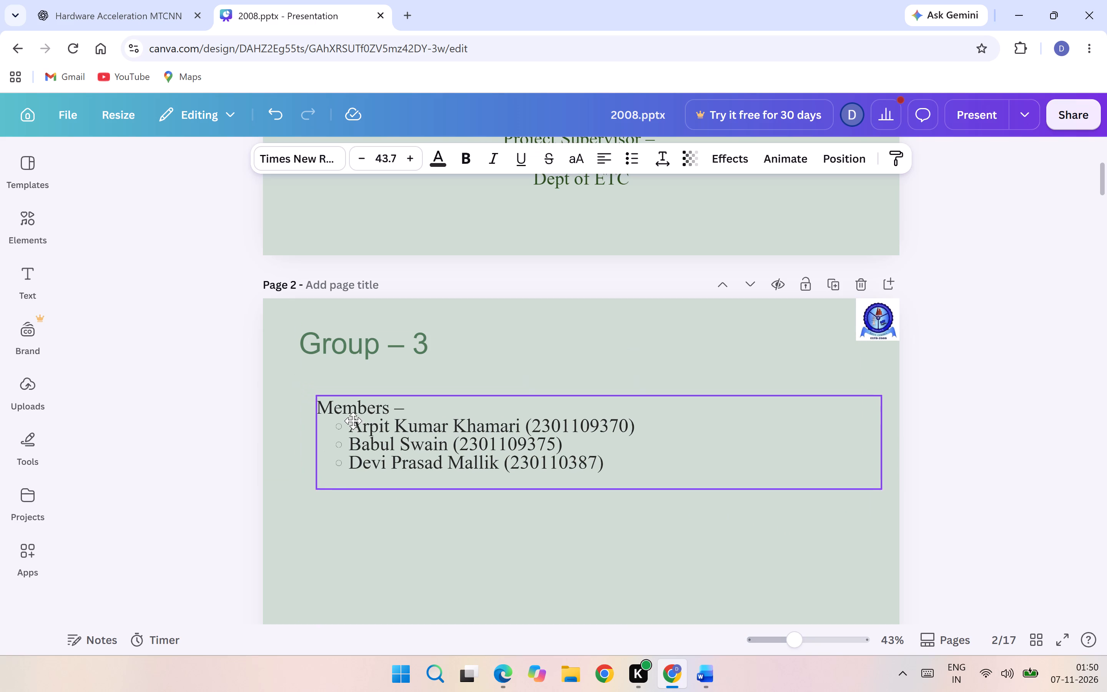
drag(353, 421, 364, 404)
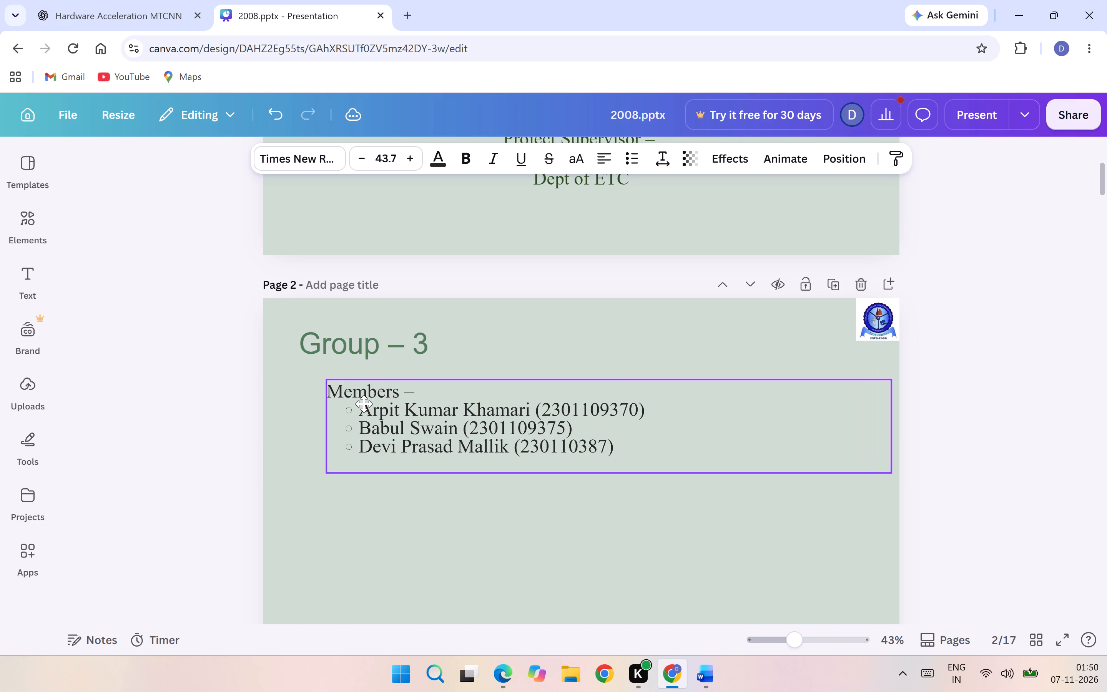
drag(364, 404, 359, 391)
drag(397, 404, 378, 410)
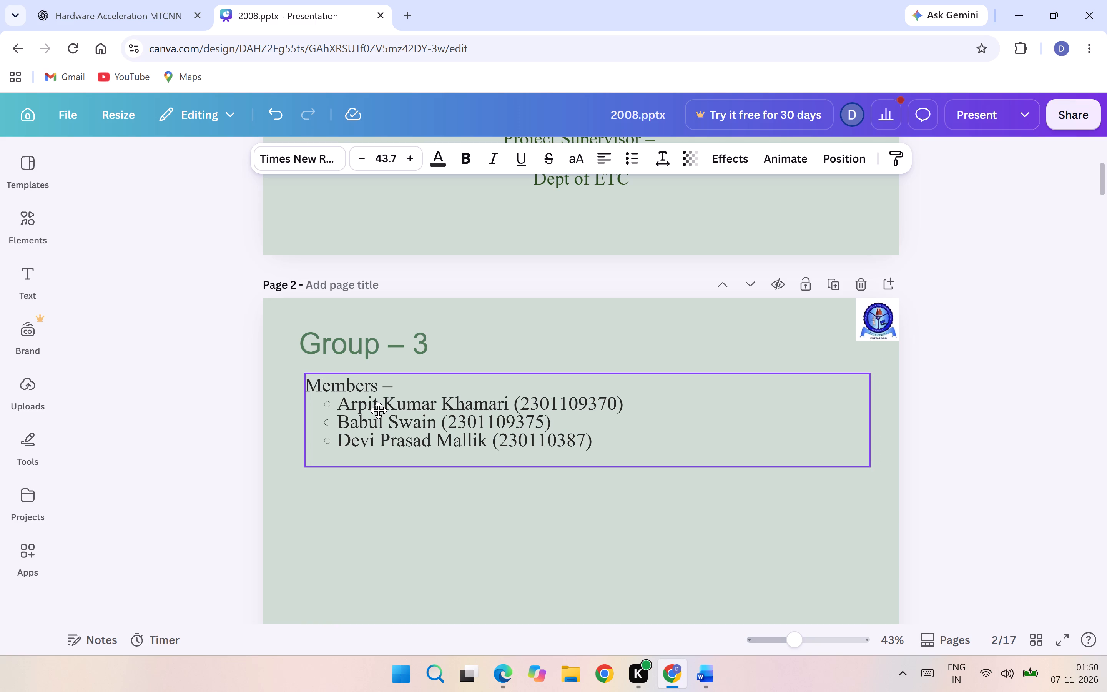
drag(378, 410, 378, 413)
click(388, 493)
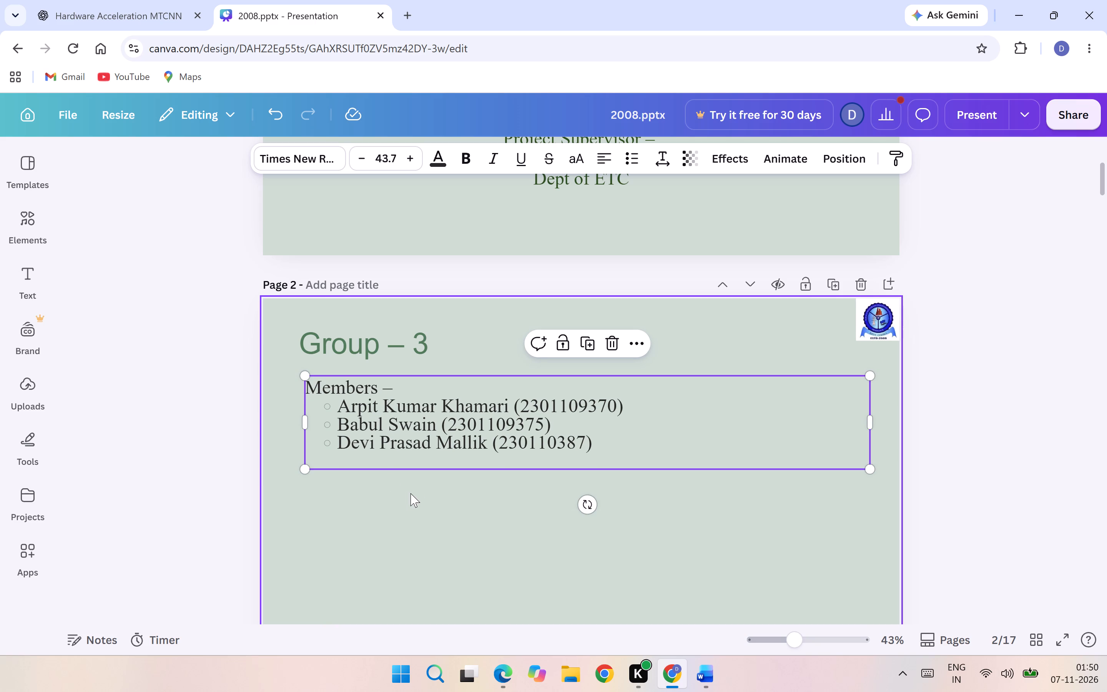
On page 4, move the second row's Method / Focus text down inside its table cell in the Literature Survey.
scroll(415, 489, down, 6)
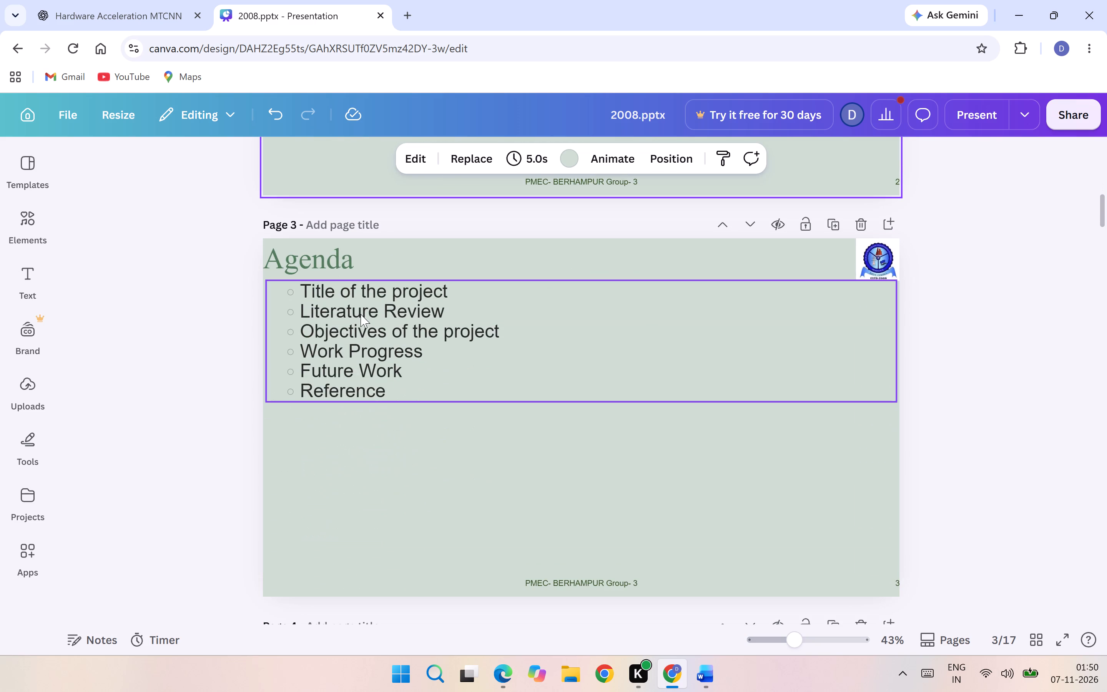
scroll(447, 466, down, 5)
click(478, 484)
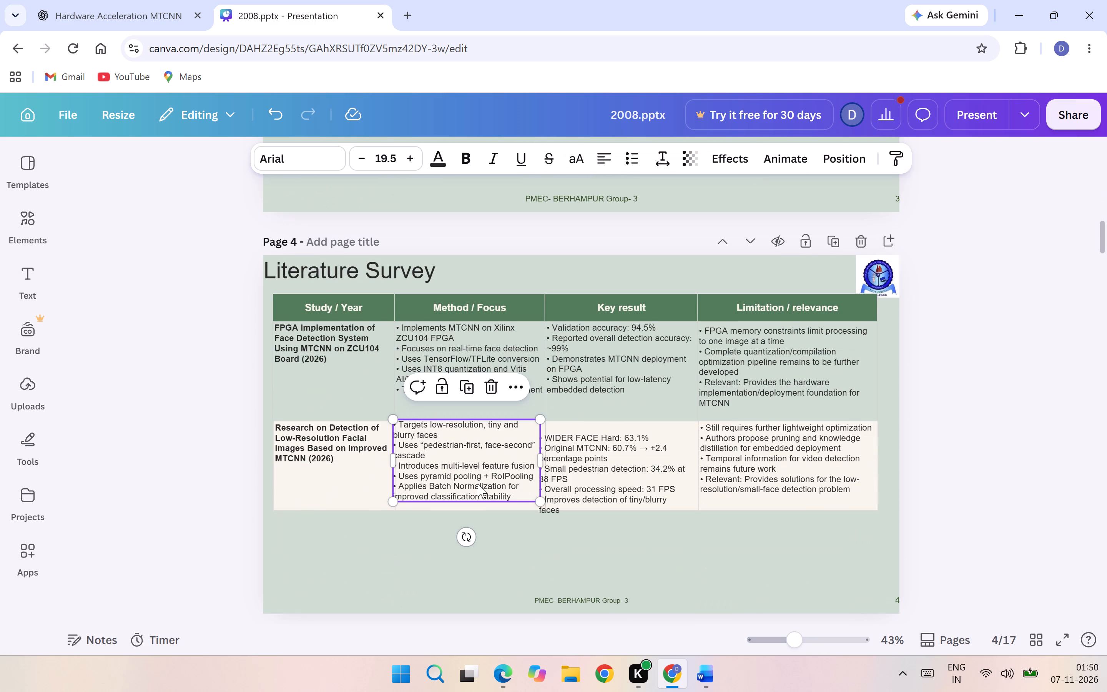
drag(478, 482, 476, 485)
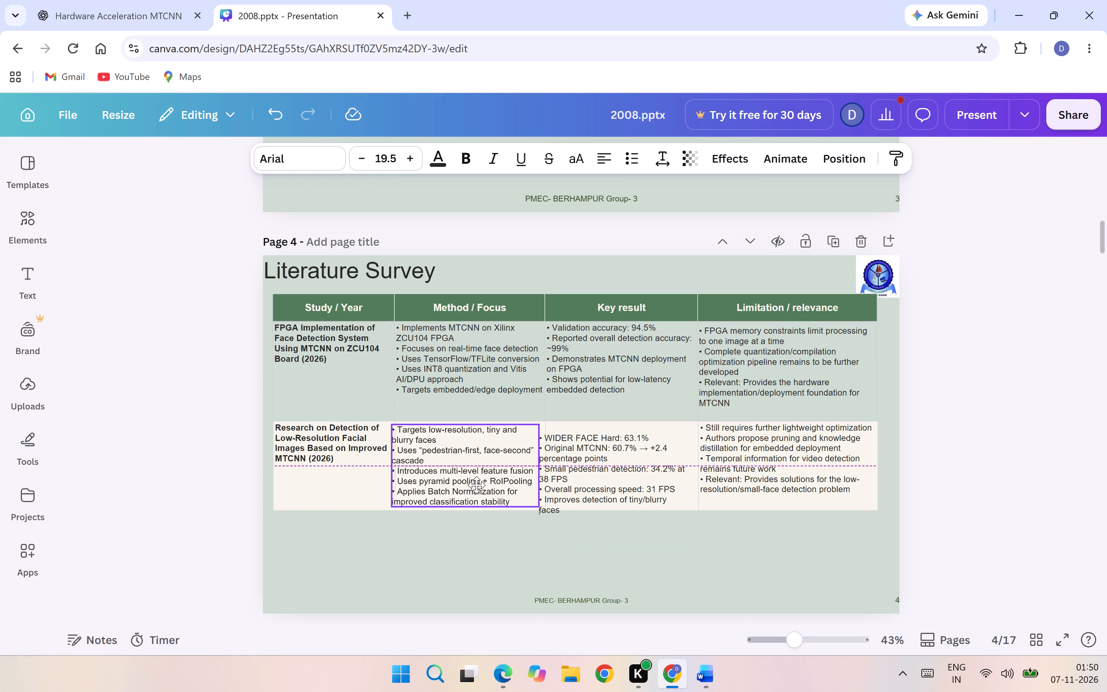
drag(476, 485, 480, 484)
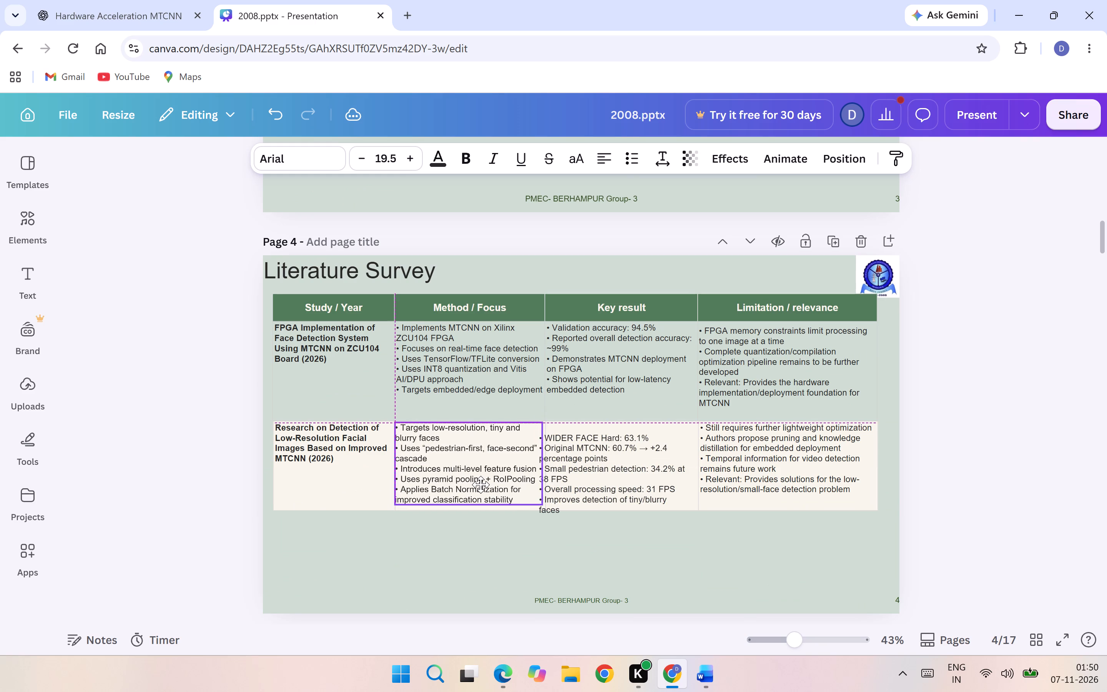
drag(480, 484, 485, 486)
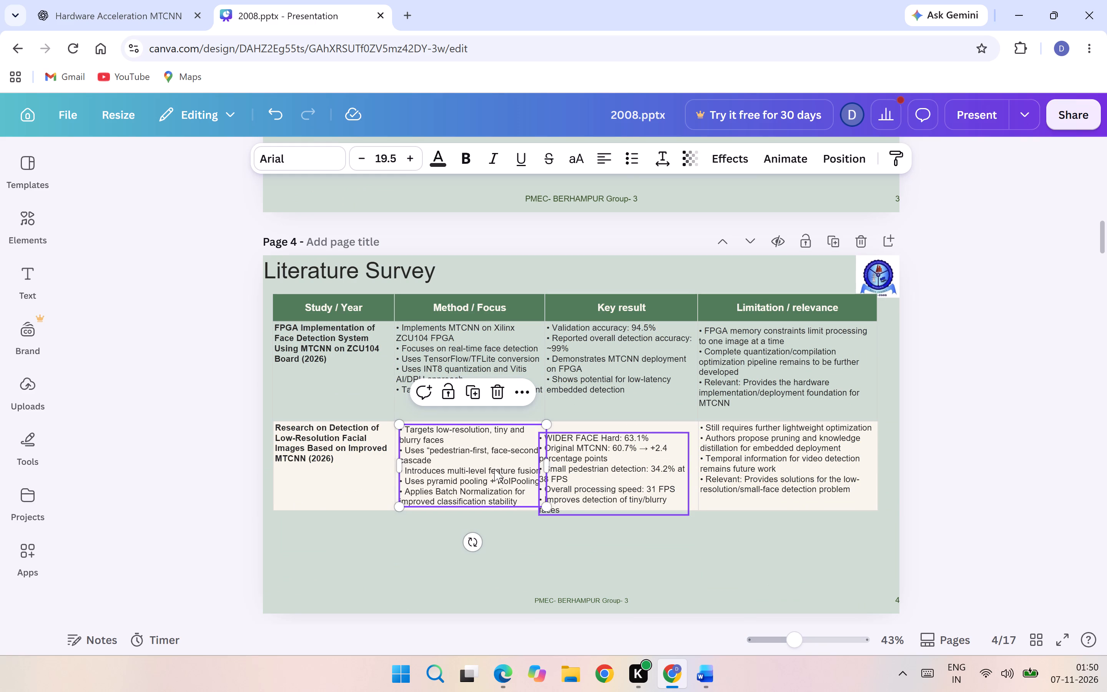
drag(493, 467, 489, 466)
drag(495, 465, 495, 468)
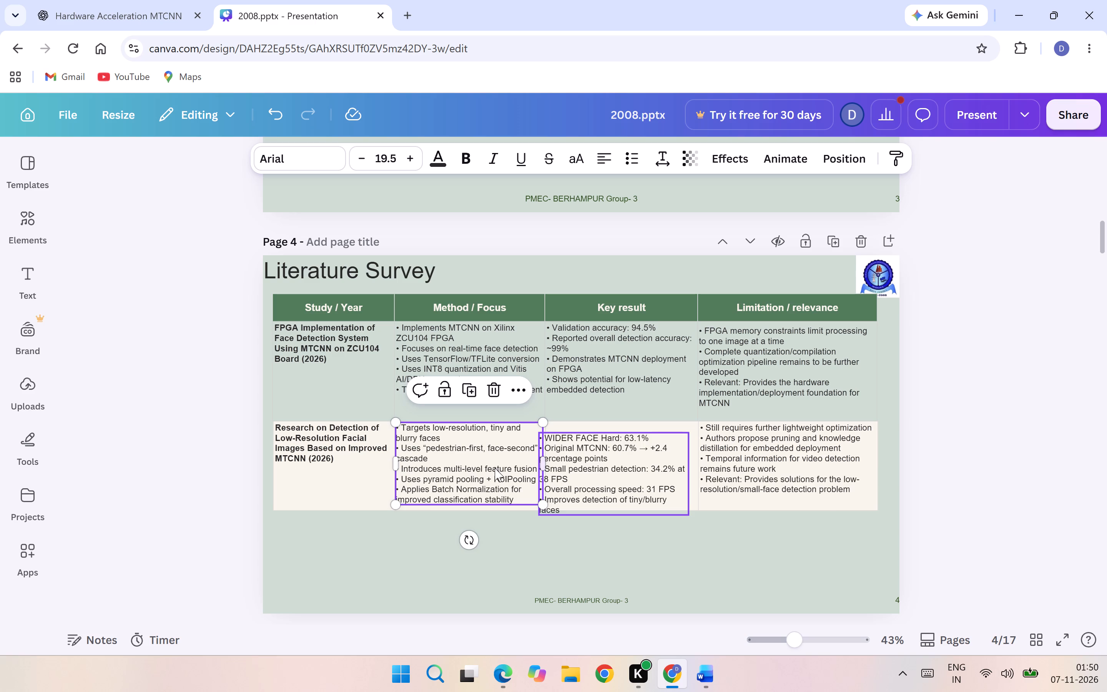
drag(495, 468, 495, 470)
click(631, 543)
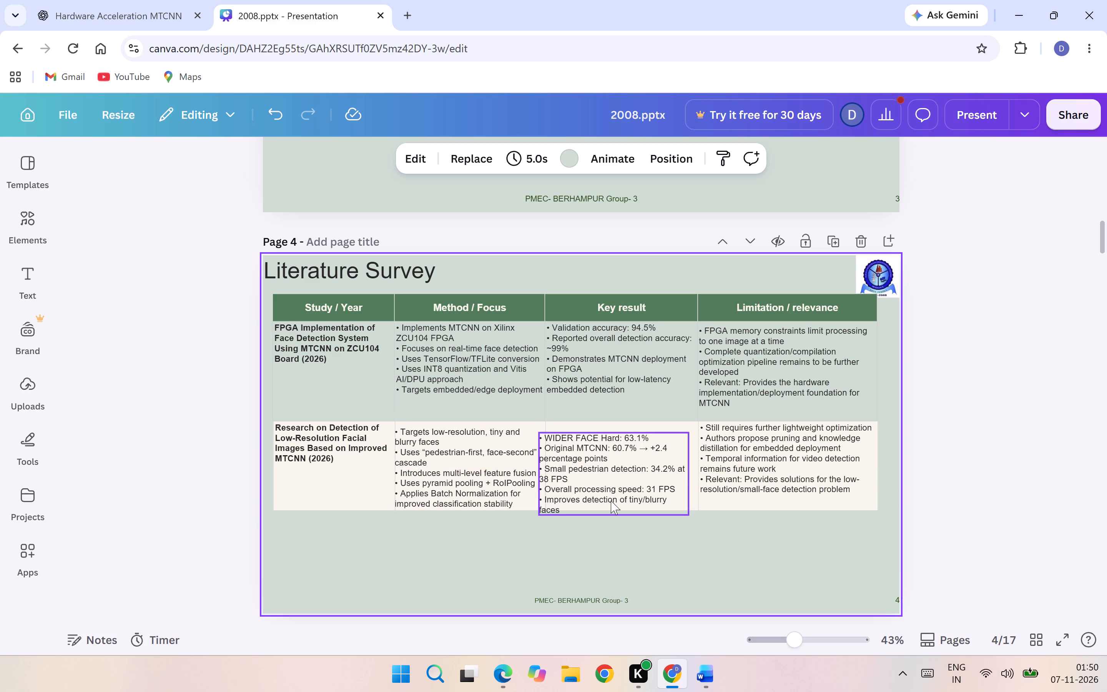
Move the second row's Key result text up and inward so it fits within its table cell on page 4.
drag(604, 467, 612, 457)
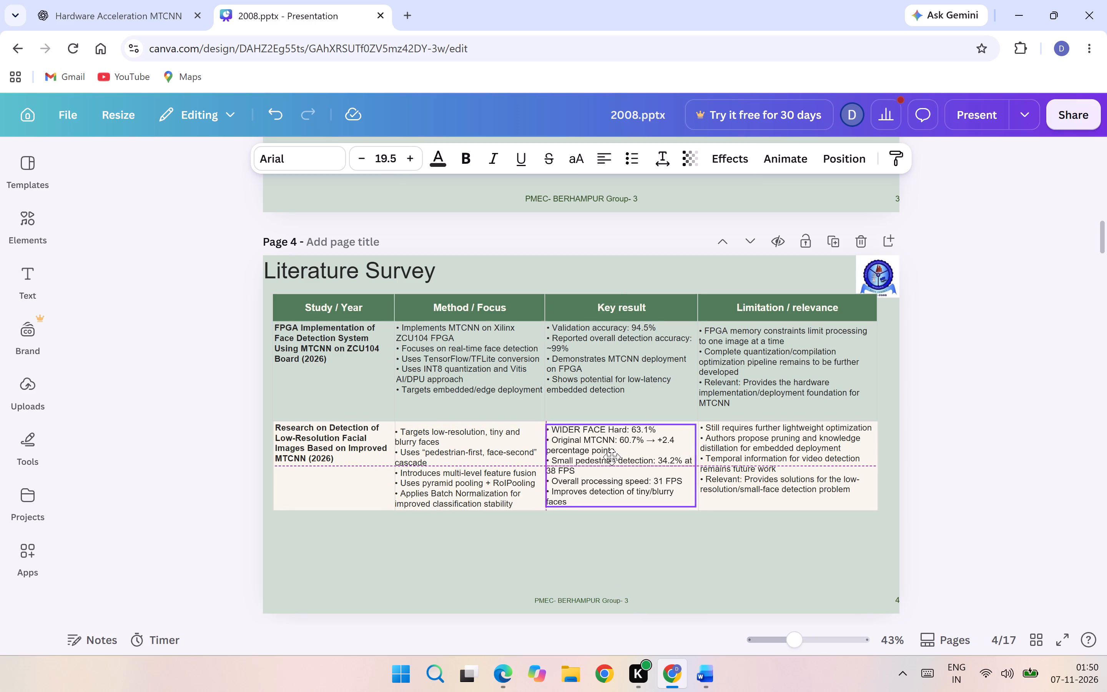
drag(612, 457, 613, 458)
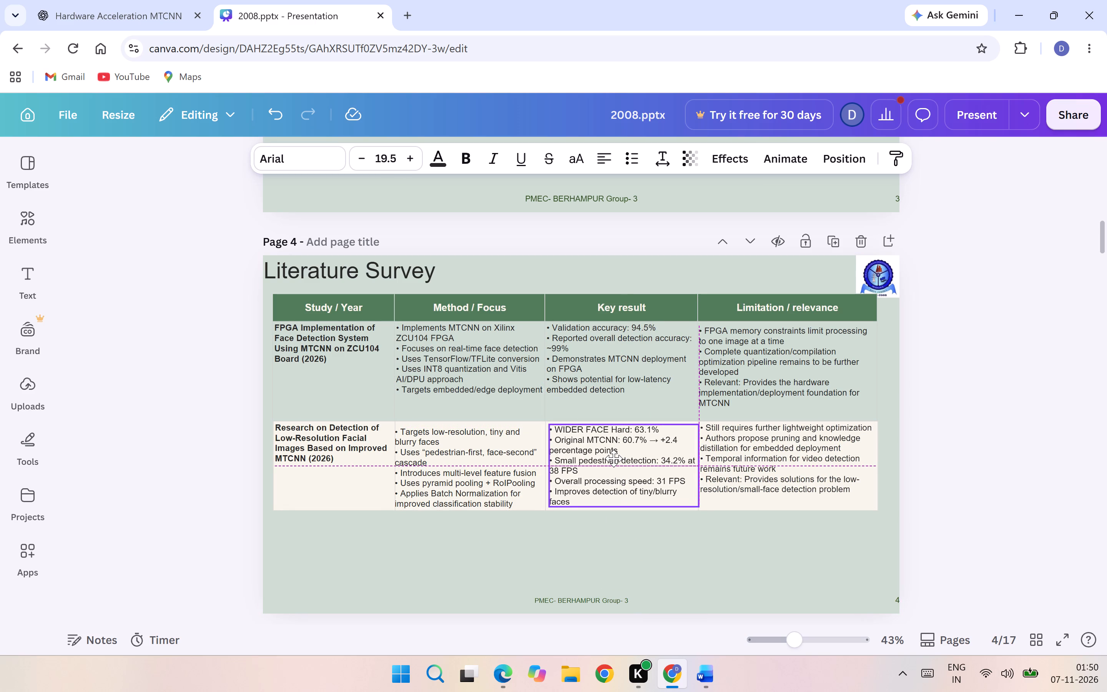
drag(613, 458, 612, 458)
click(647, 529)
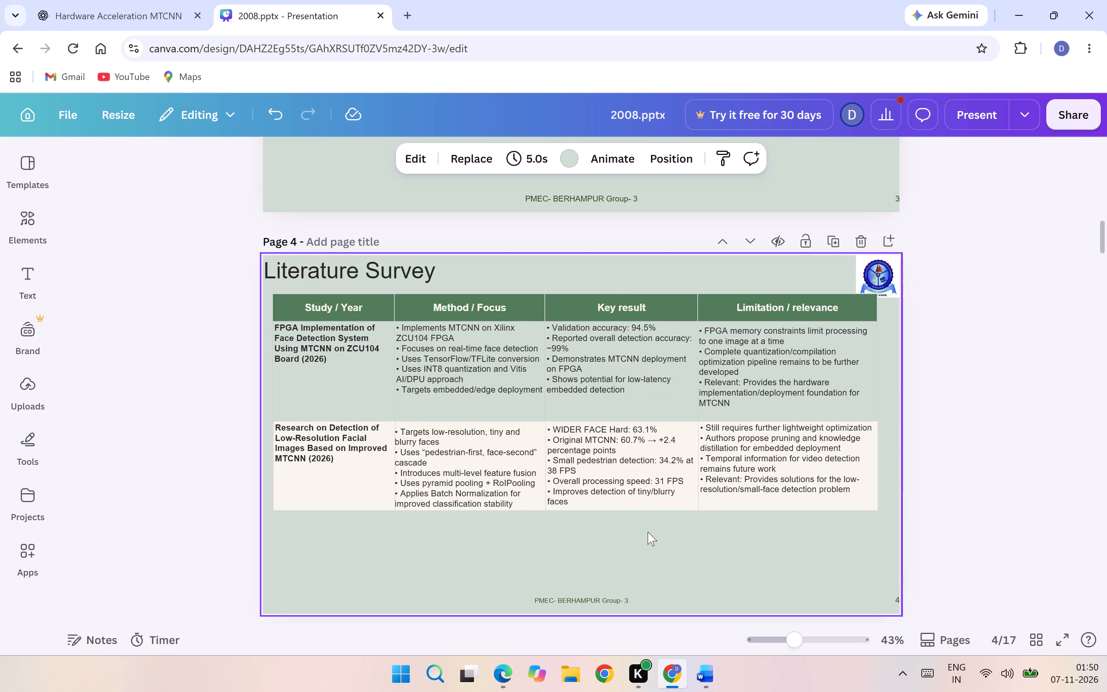
Nudge the second row's Limitation / relevance text into alignment with its cell on page 4.
click(735, 464)
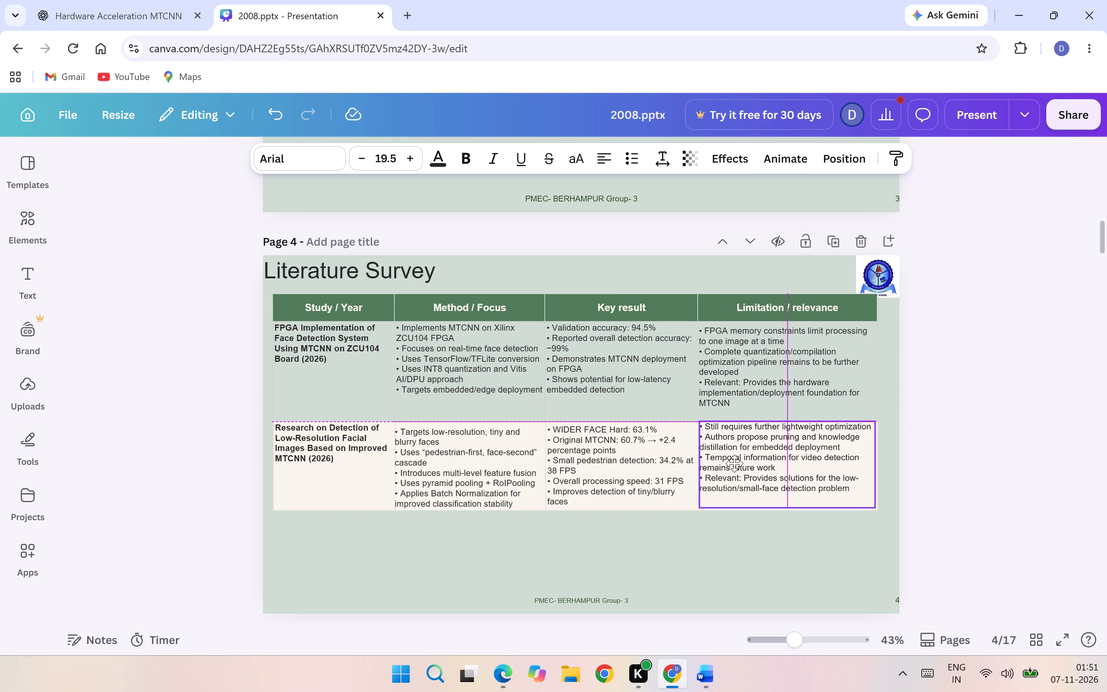
click(735, 484)
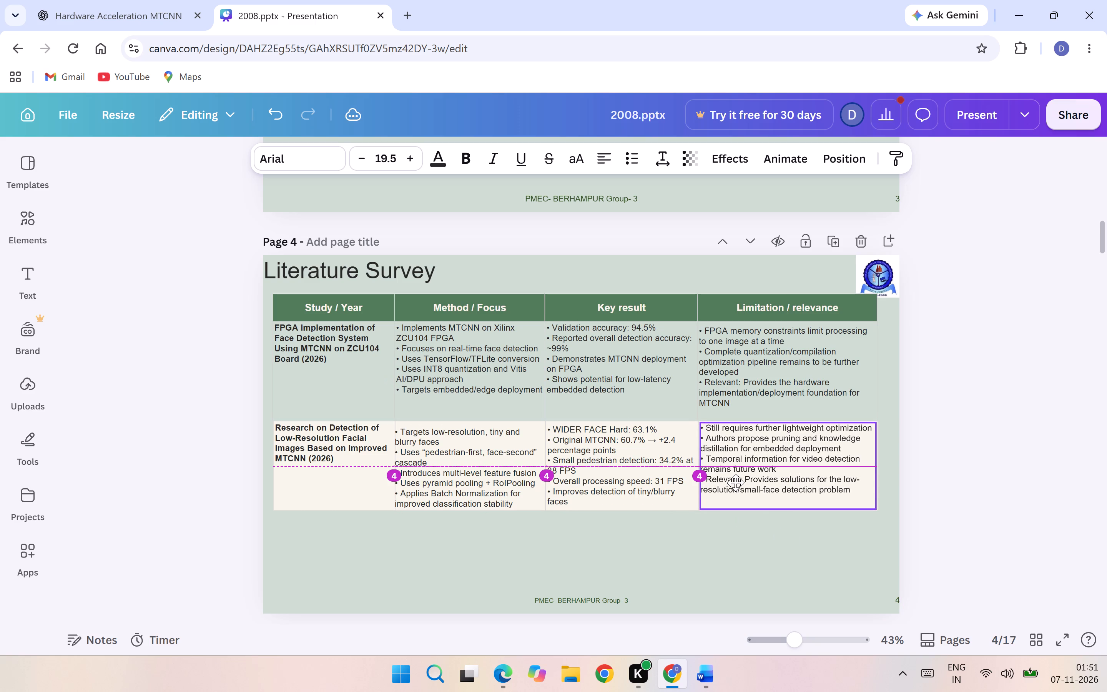
click(723, 532)
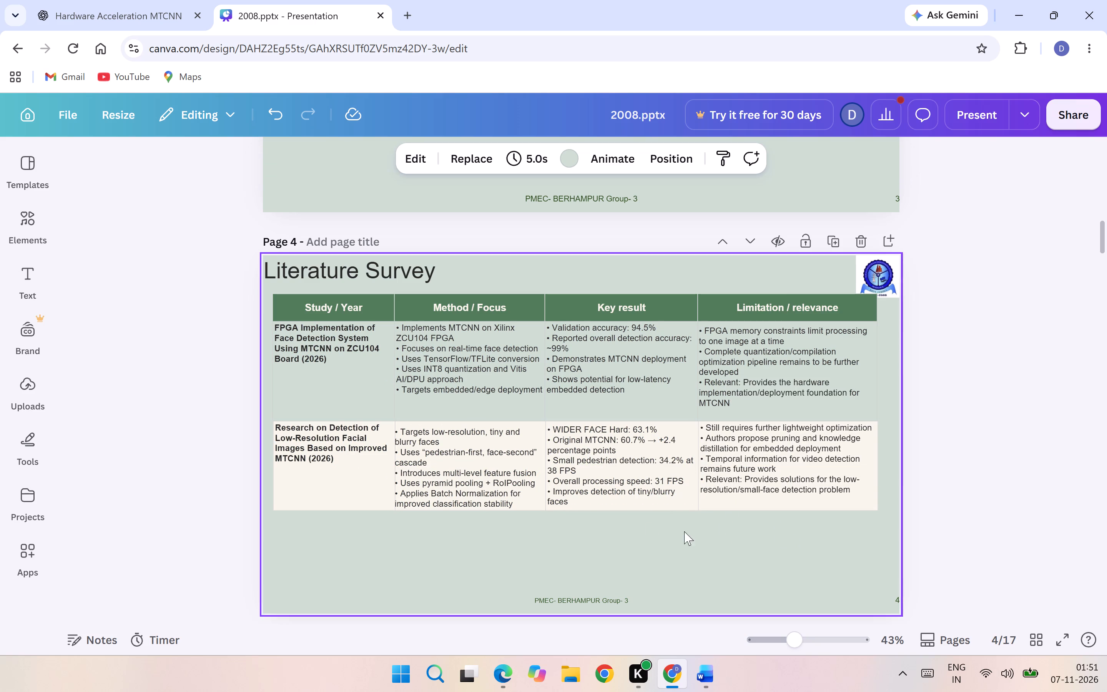
Fine-tune the second row's Method / Focus text on page 4 so it lines up with the neighbouring Key result text.
click(447, 479)
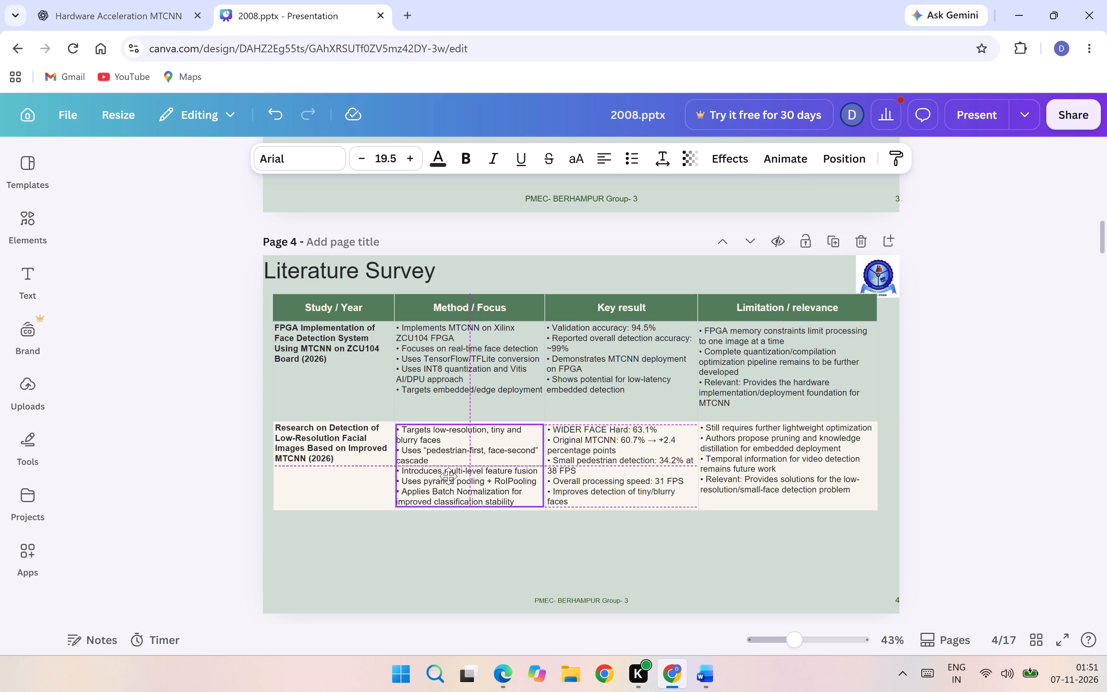
click(519, 554)
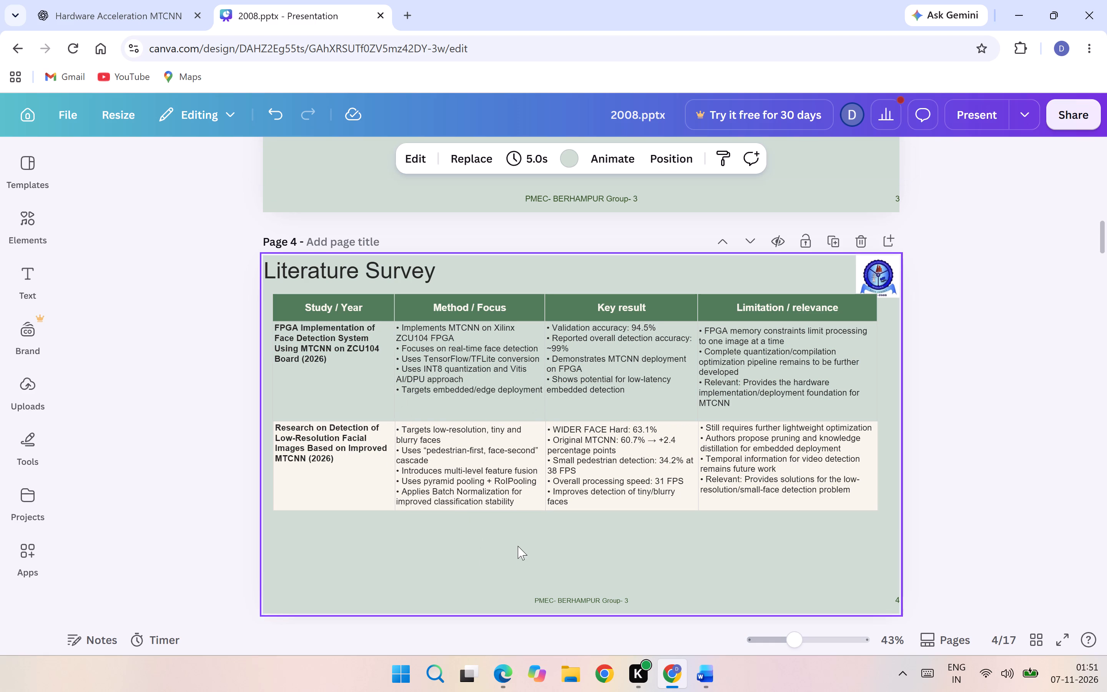
click(483, 478)
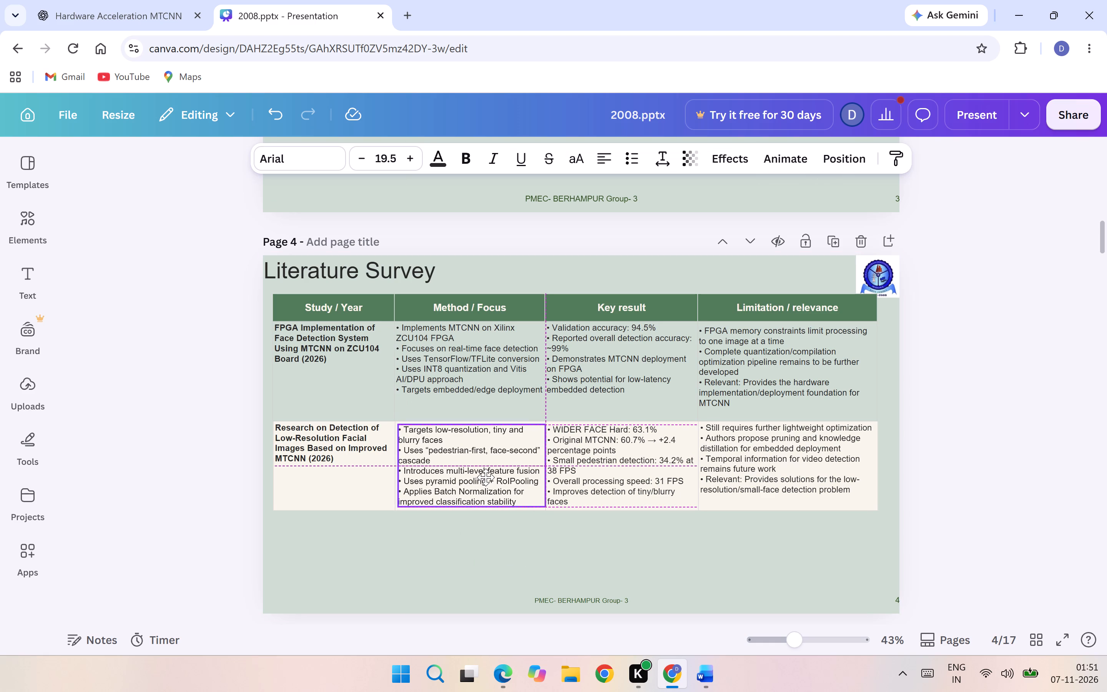
click(511, 536)
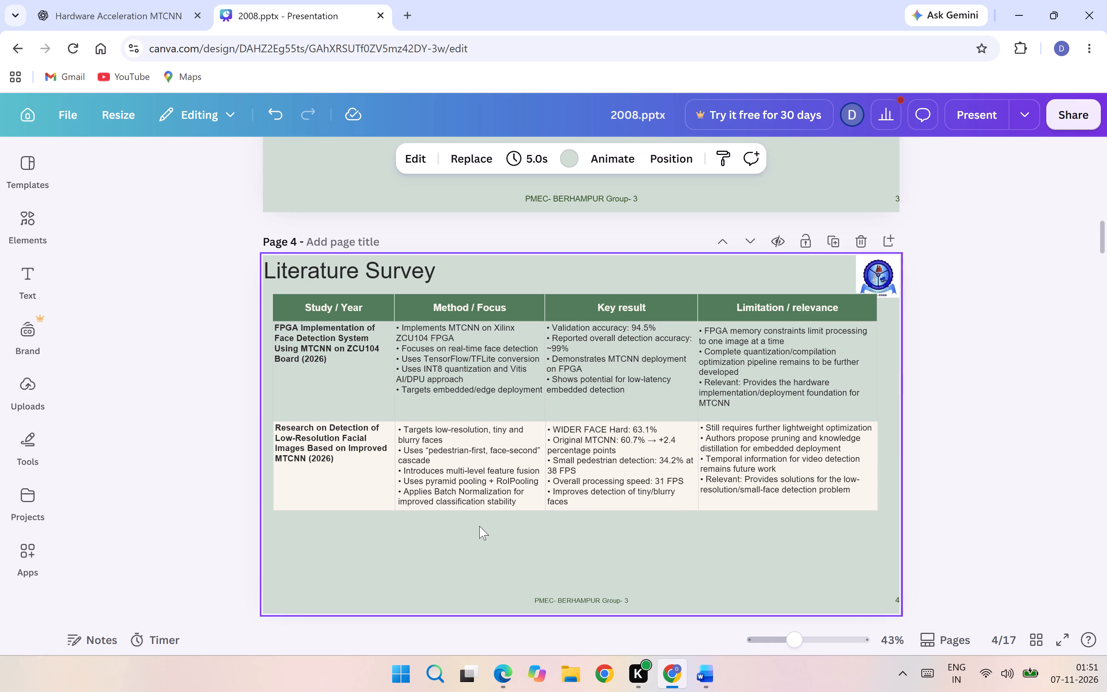
scroll(442, 400, down, 4)
click(442, 405)
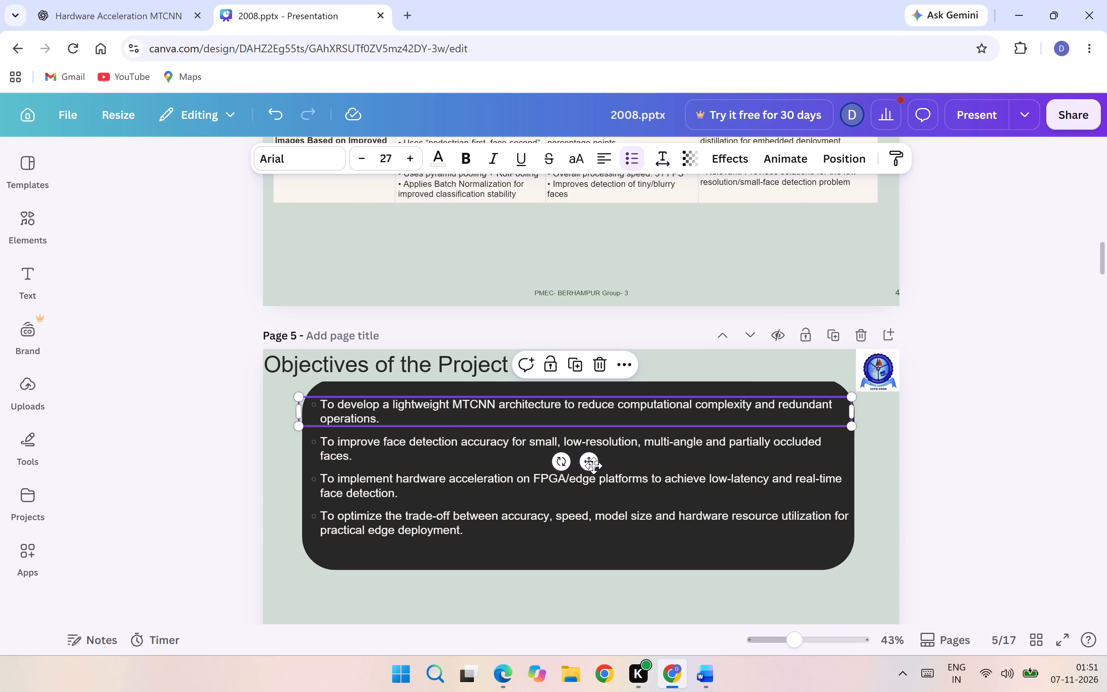
scroll(748, 484, down, 7)
scroll(748, 484, up, 4)
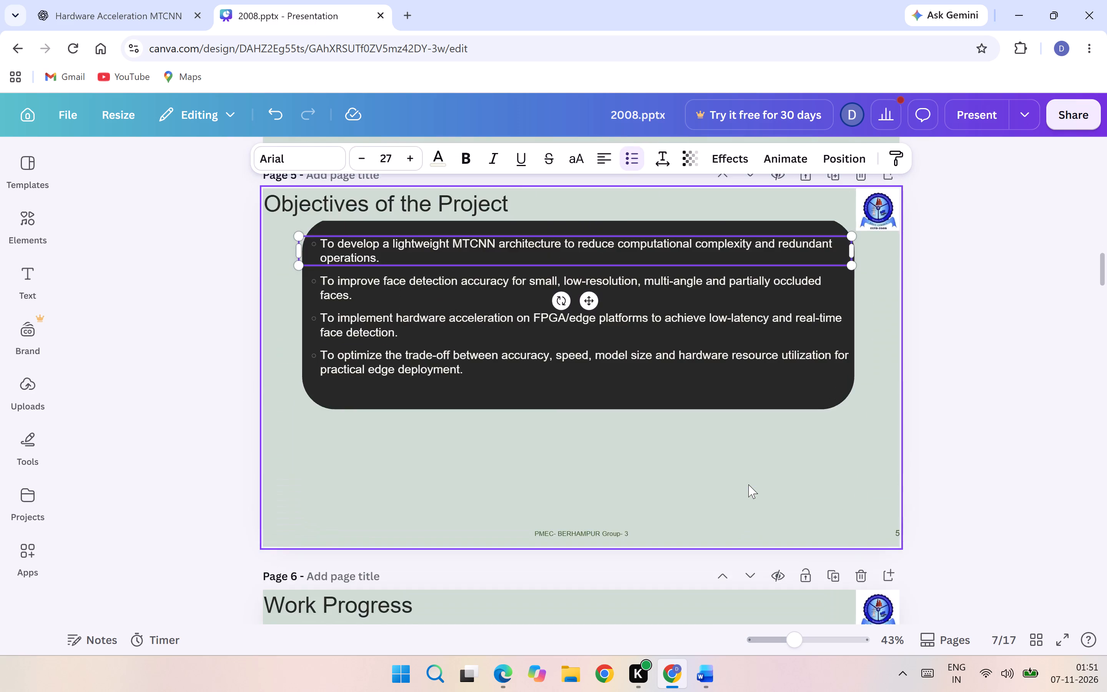
scroll(748, 484, down, 10)
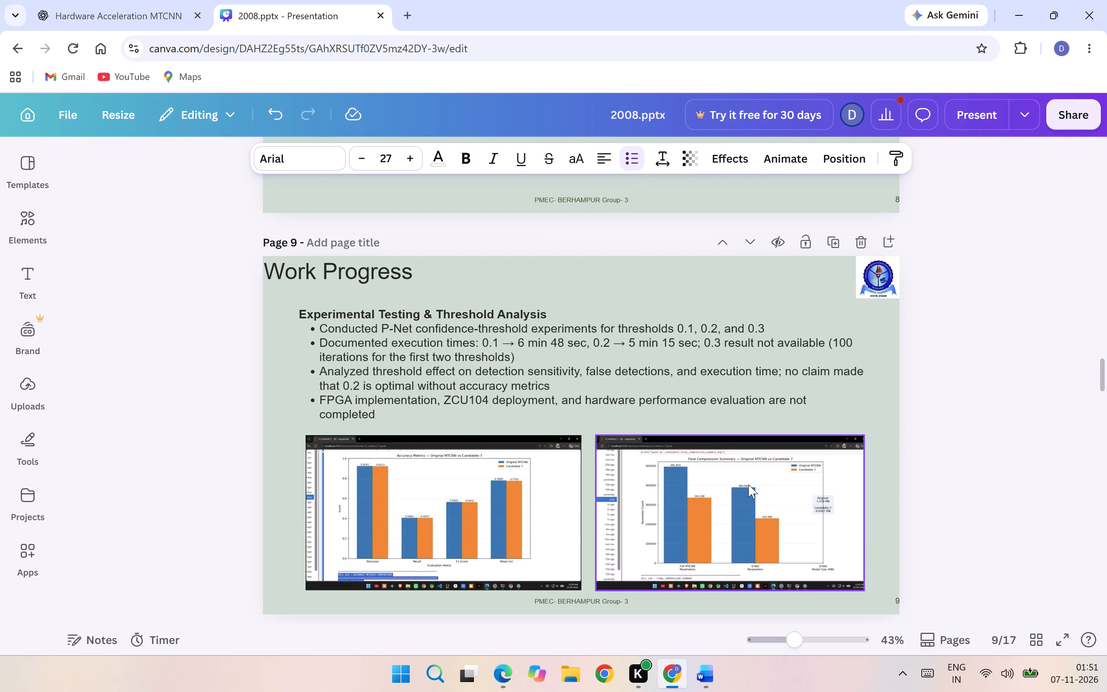
click(873, 288)
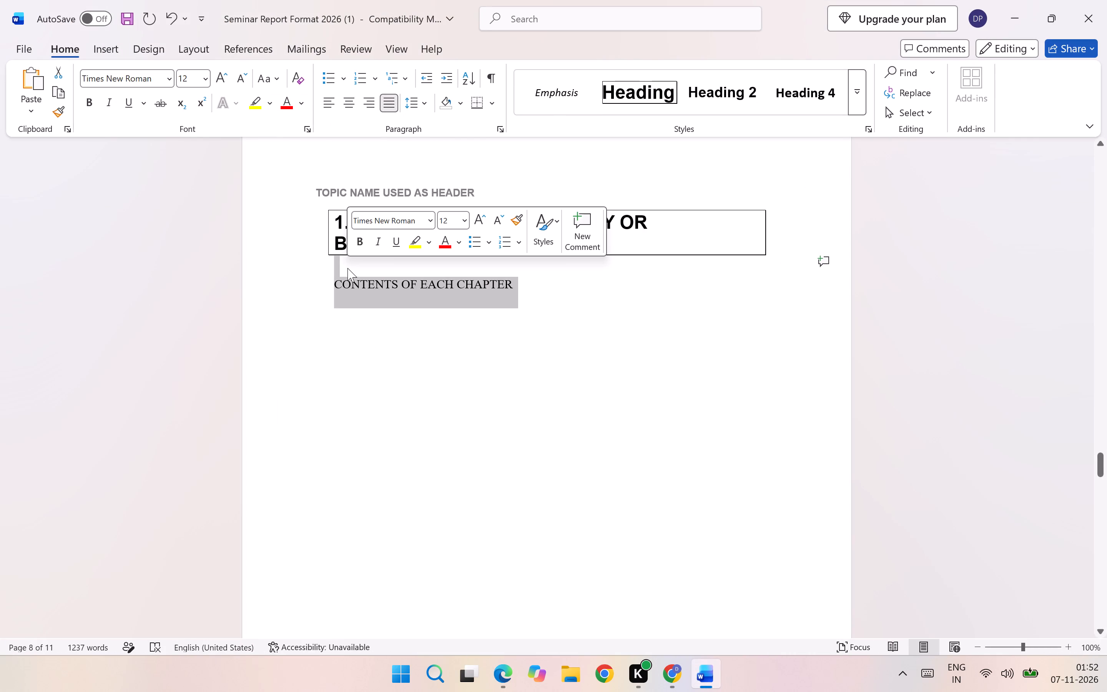
key(BackSpace)
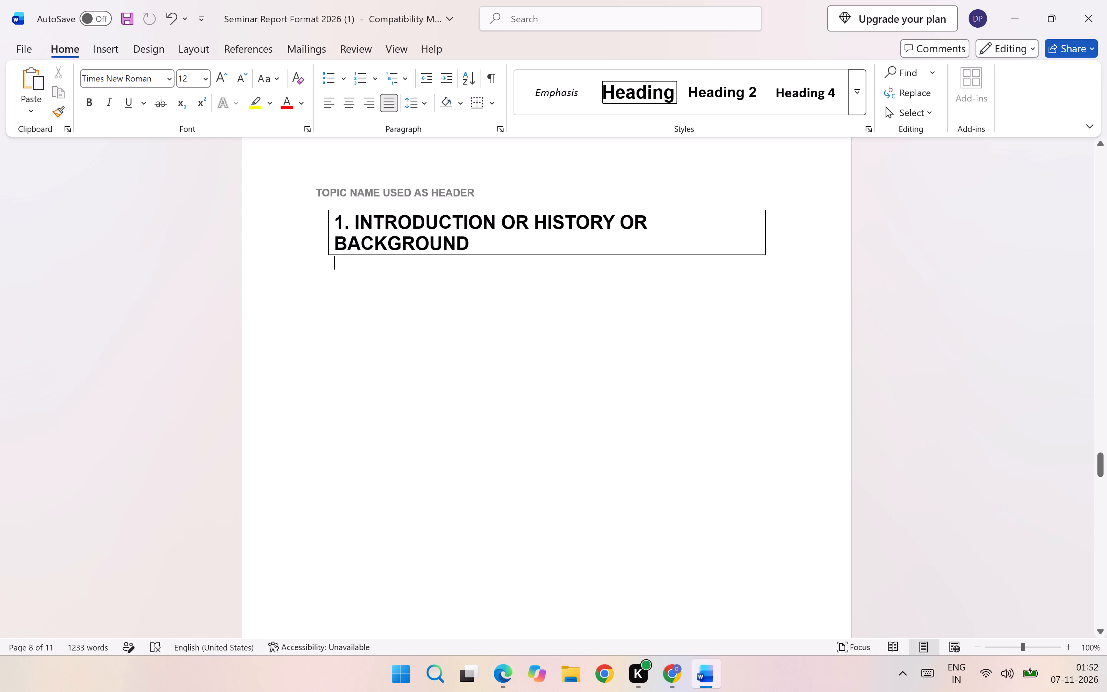
key(ctrl+v)
Format all the pasted text, from "CHAPTER 1 INTRODUCTION" to "mouth and eye corners", as Times New Roman, size 12, justified.
scroll(347, 268, up, 5)
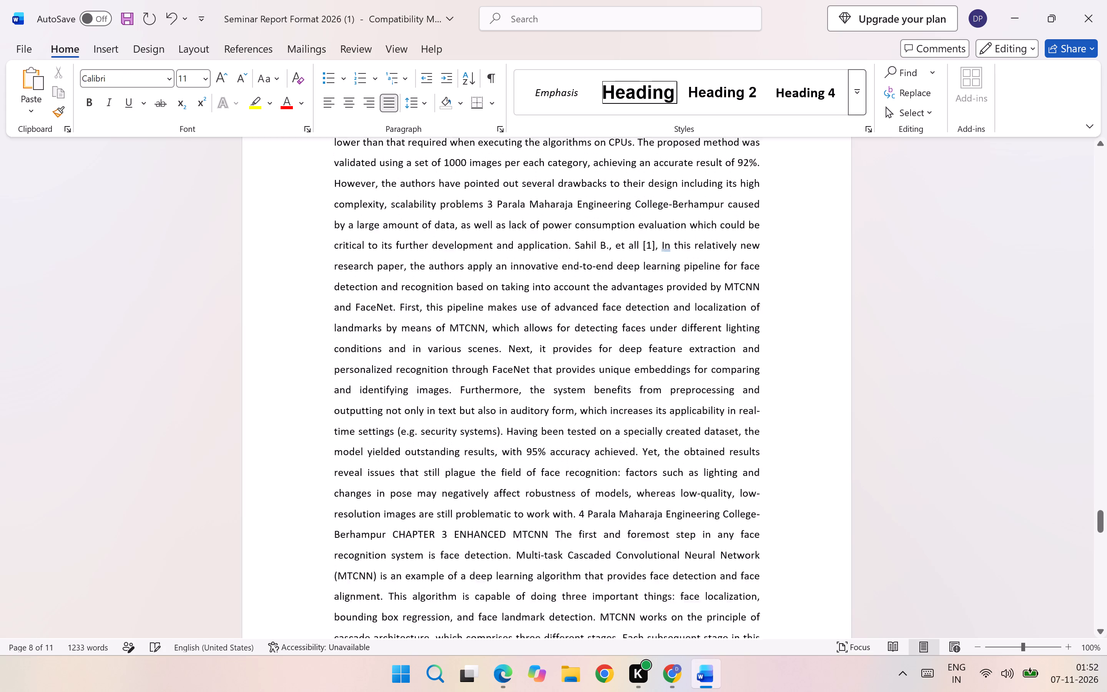
scroll(347, 268, up, 20)
scroll(347, 268, up, 20)
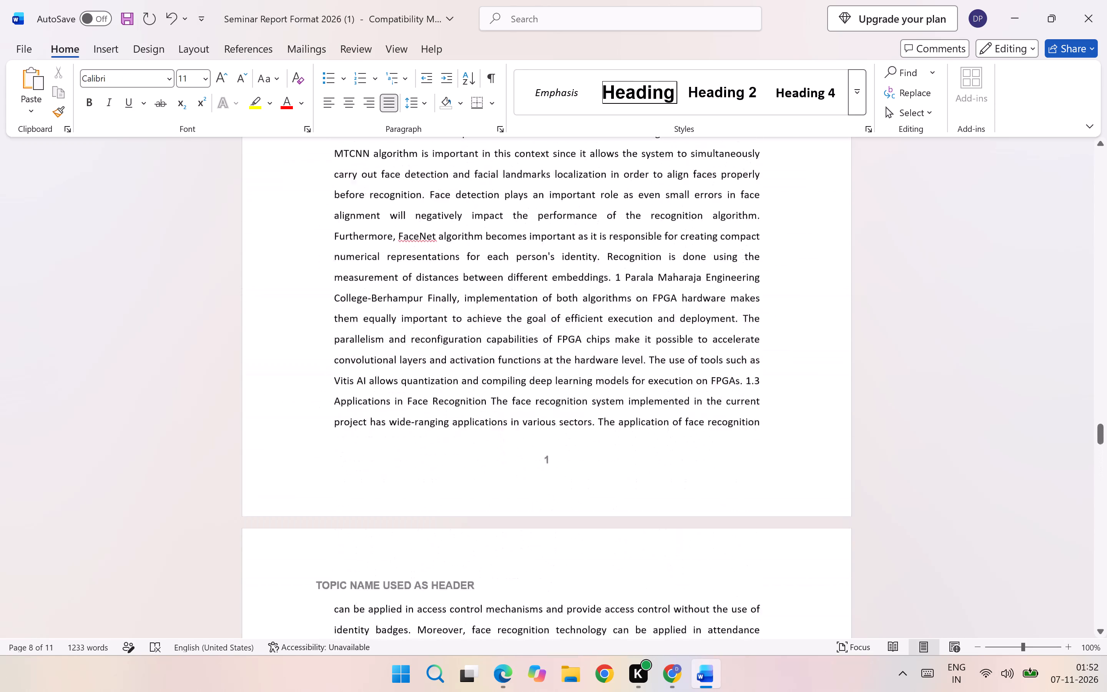
scroll(347, 268, up, 19)
scroll(347, 268, down, 5)
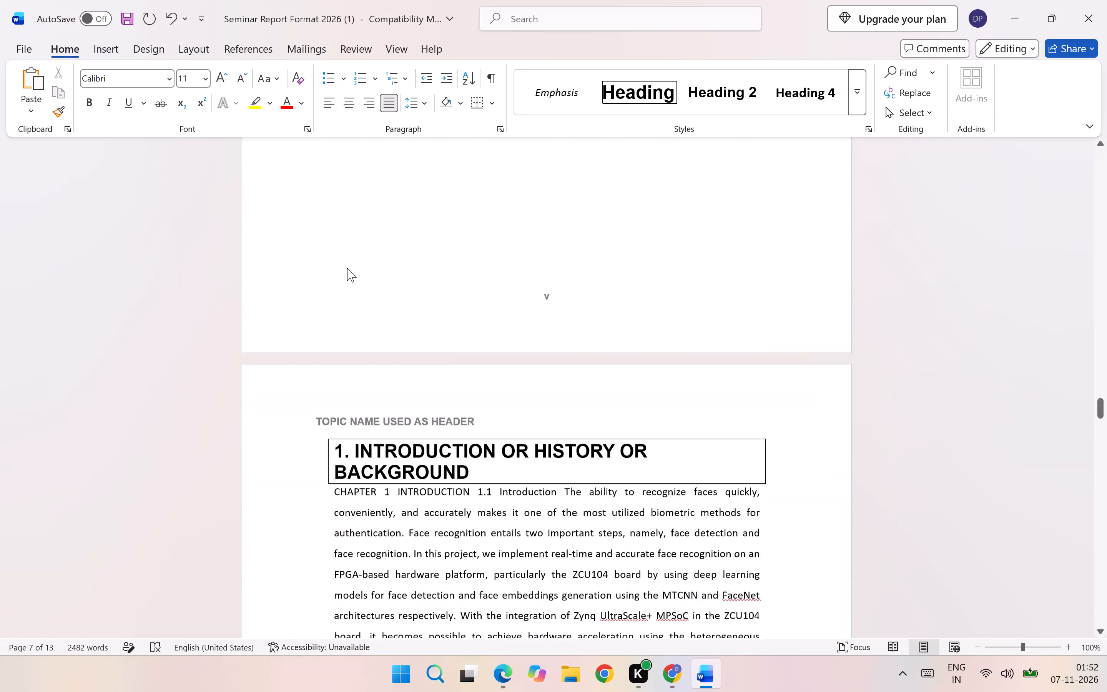
scroll(347, 268, down, 6)
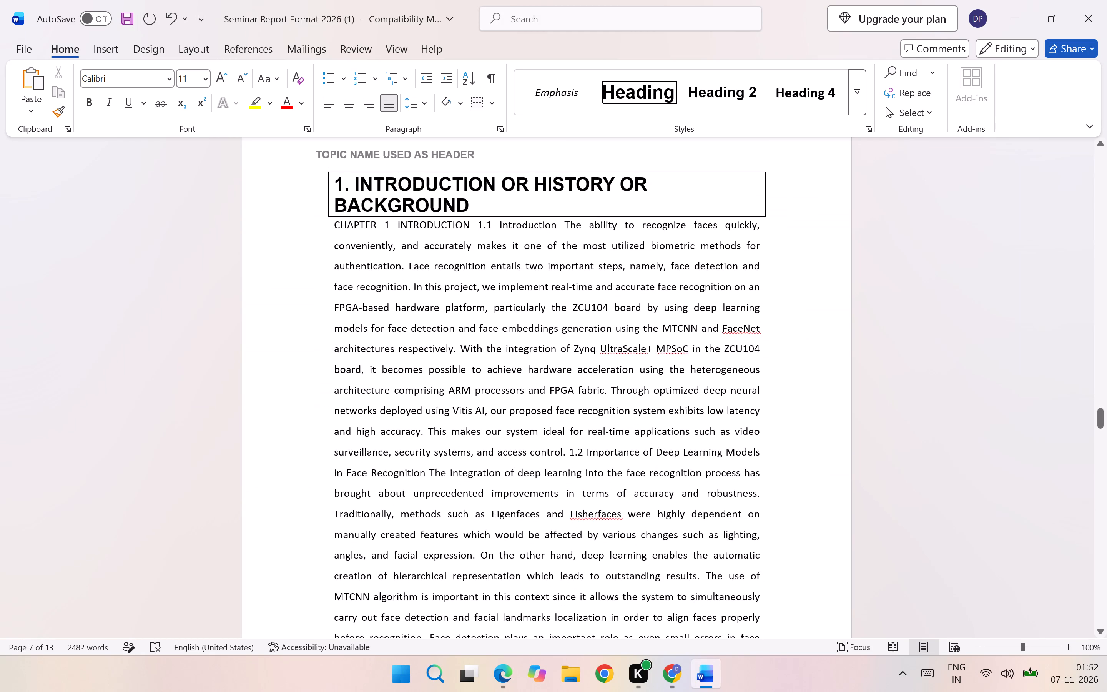
drag(334, 225, 550, 495)
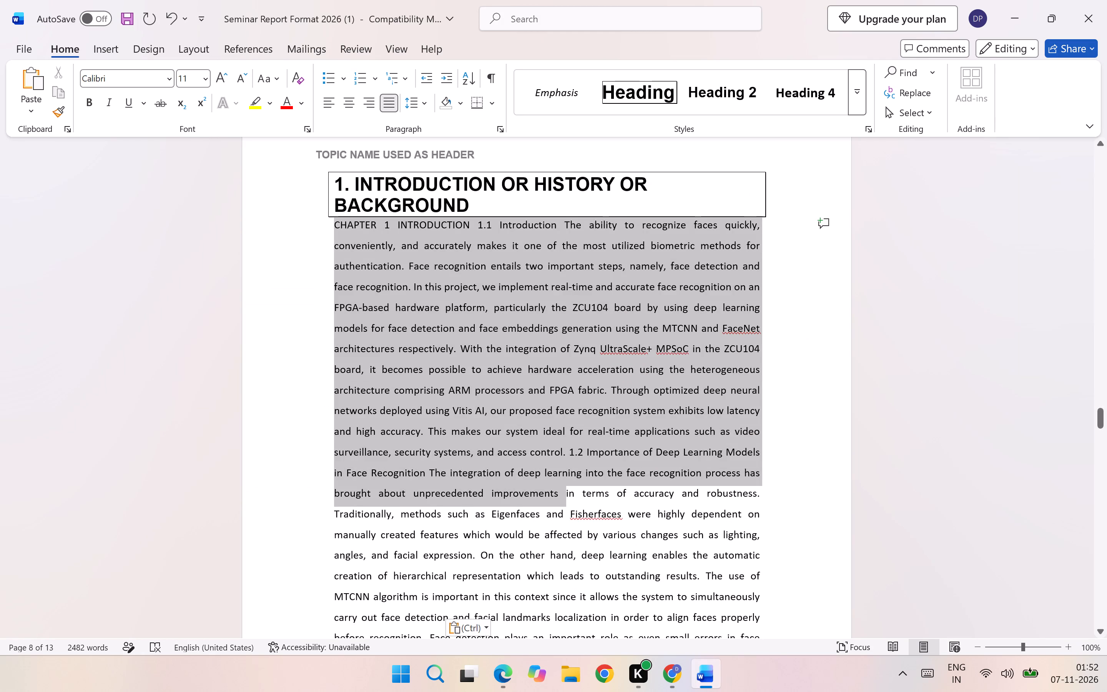
drag(550, 495, 605, 489)
scroll(550, 495, down, 20)
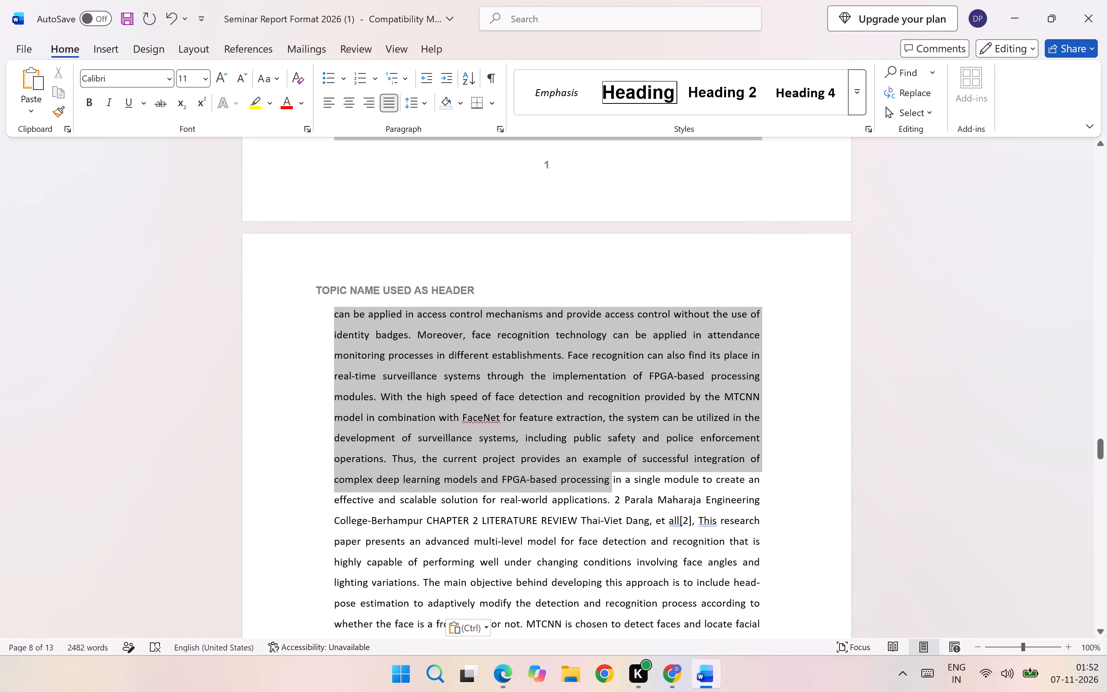
drag(605, 489, 602, 479)
scroll(607, 496, down, 6)
scroll(607, 507, down, 20)
scroll(607, 507, down, 5)
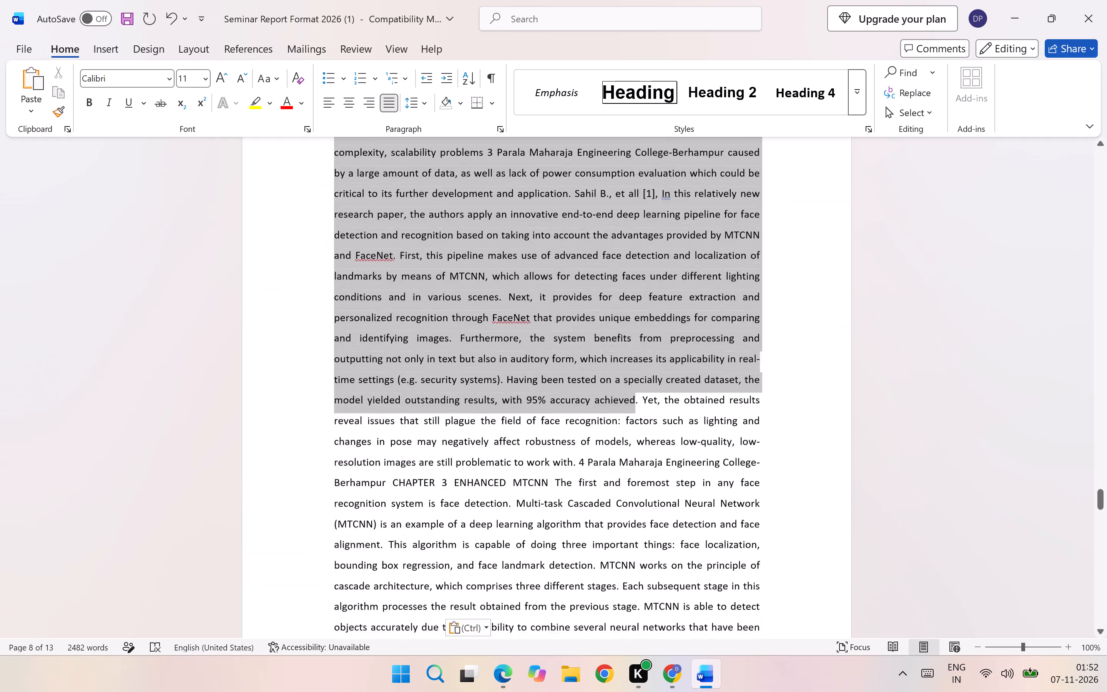
scroll(602, 479, down, 17)
drag(602, 479, 600, 443)
scroll(600, 443, up, 6)
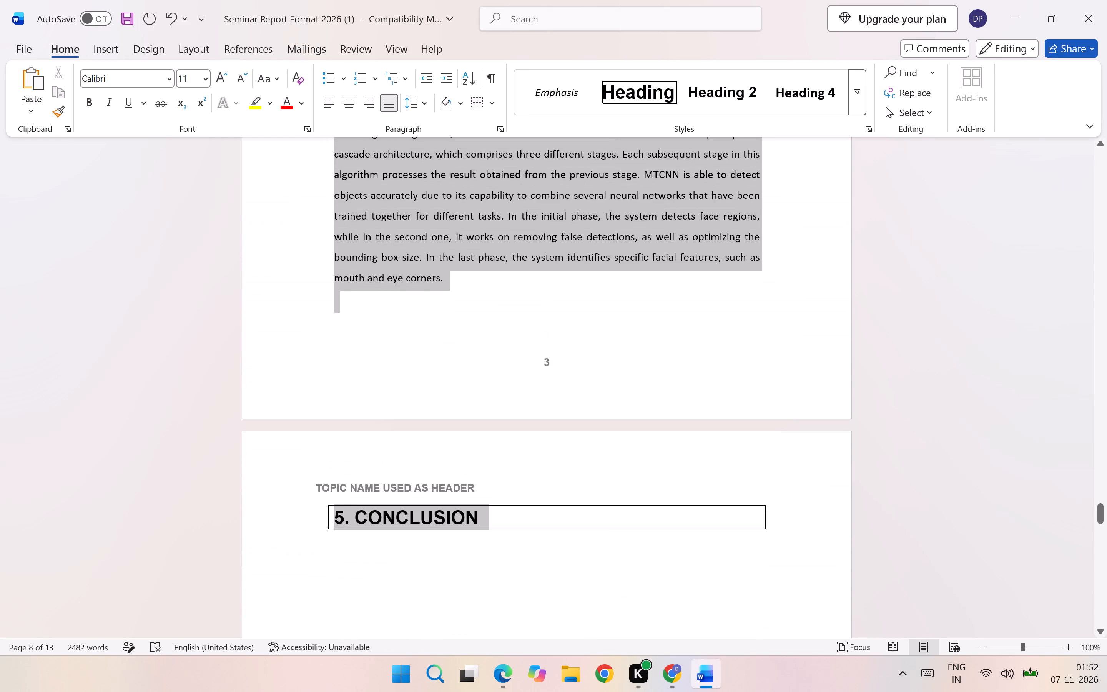
drag(600, 443, 456, 279)
click(511, 233)
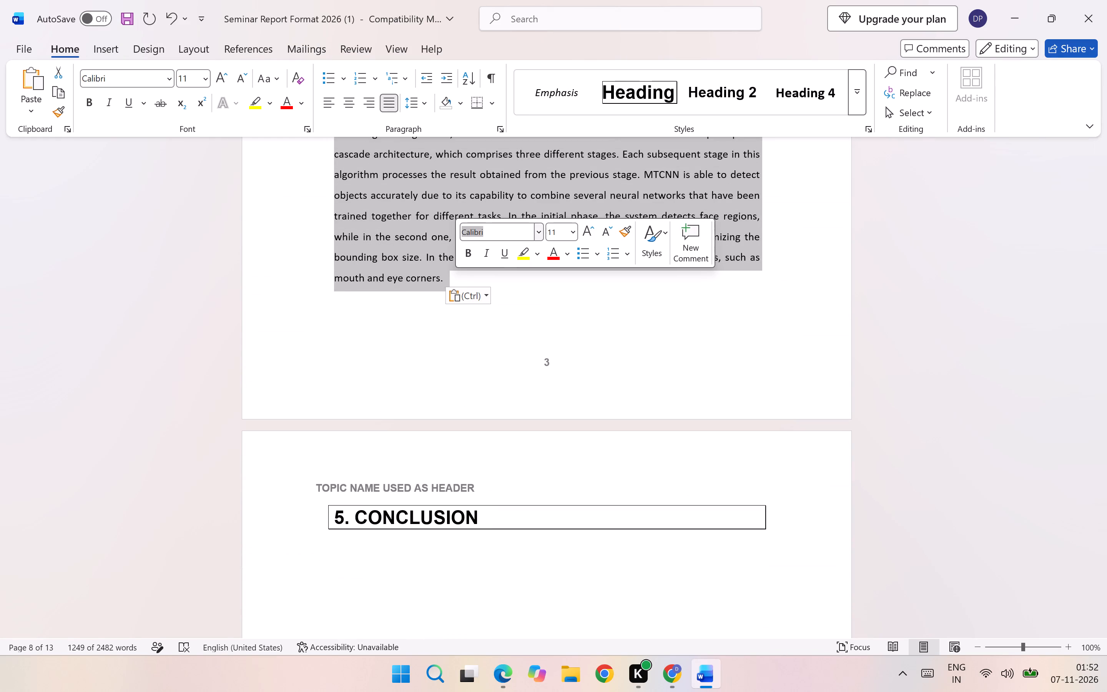
text(ti)
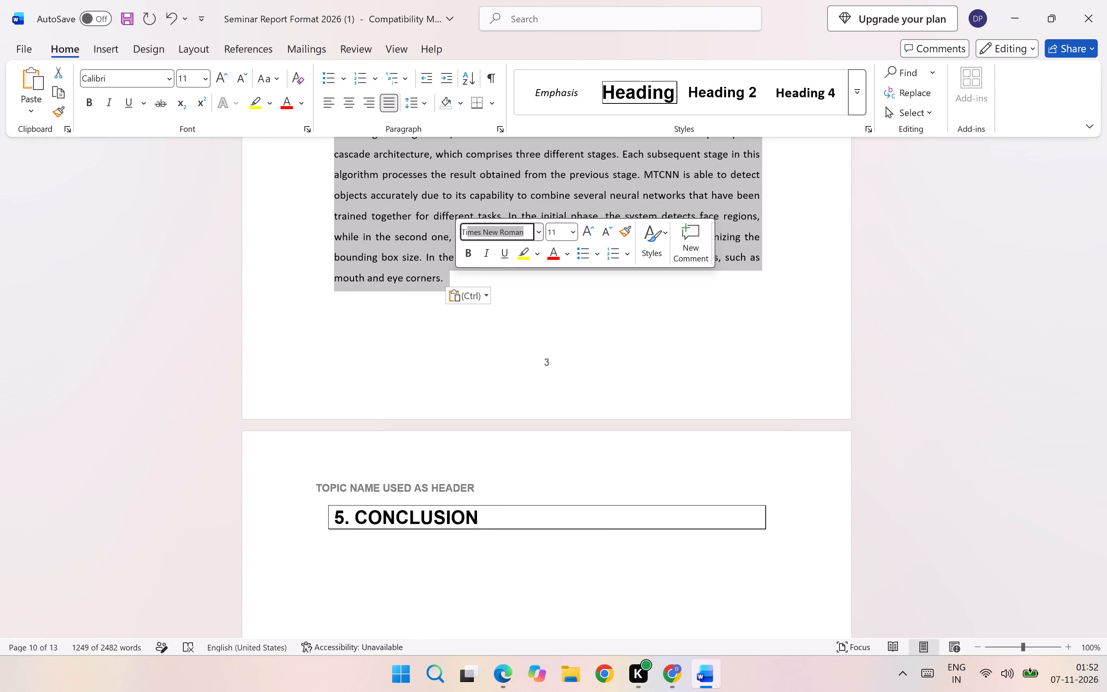
key(Right)
key(Right)
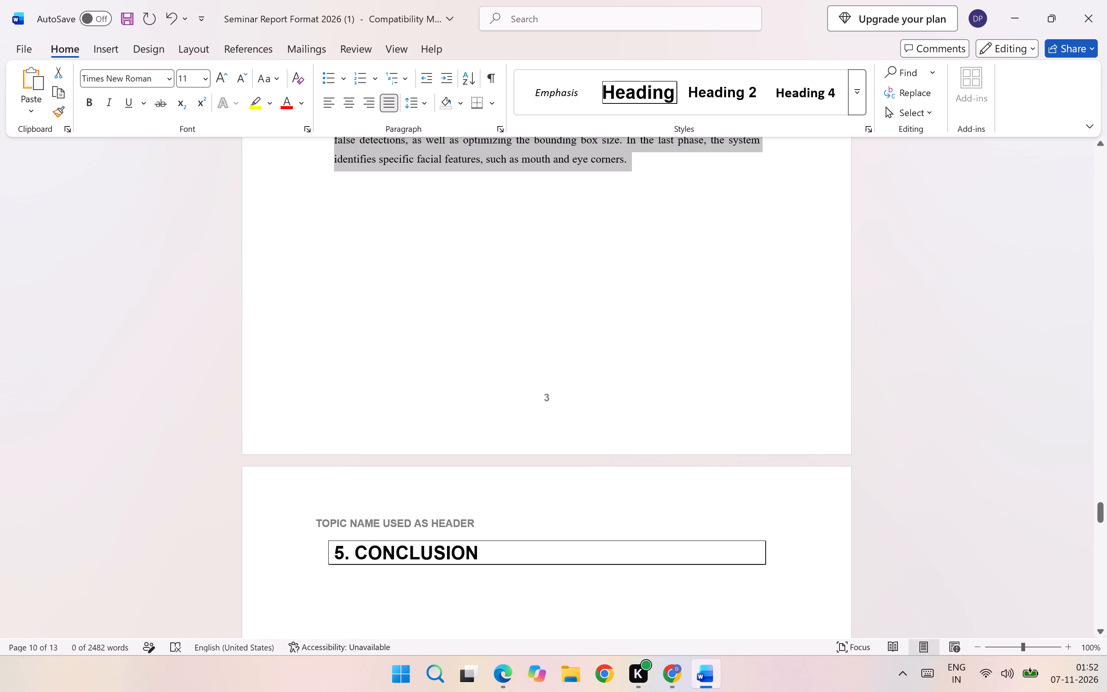
click(217, 81)
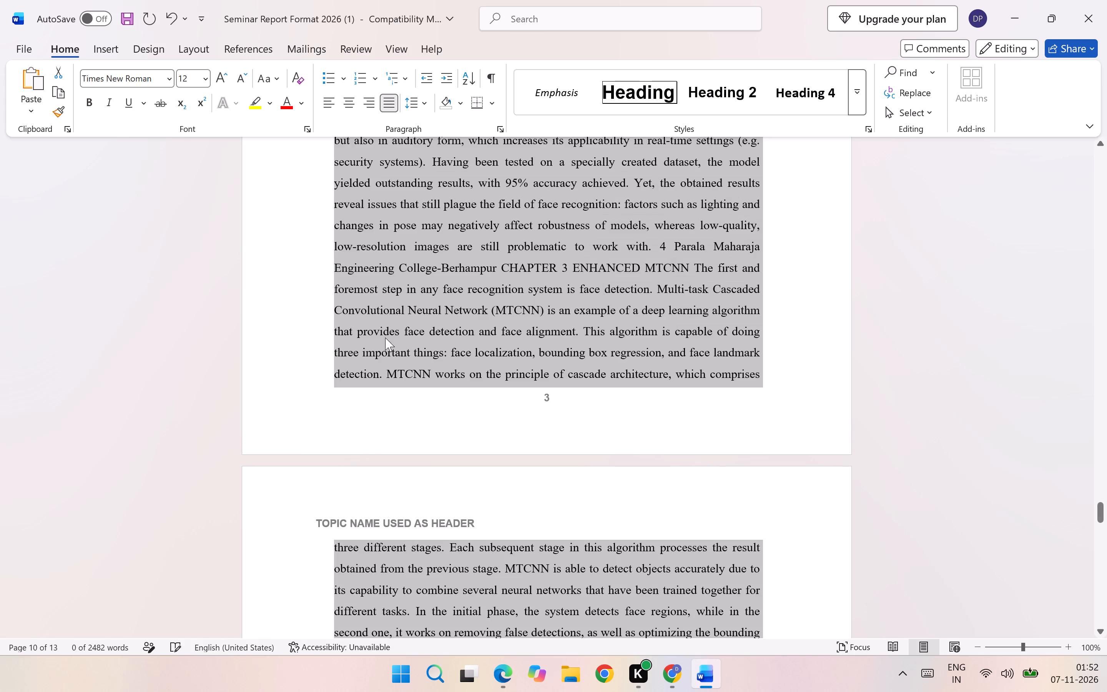
click(387, 105)
click(387, 105)
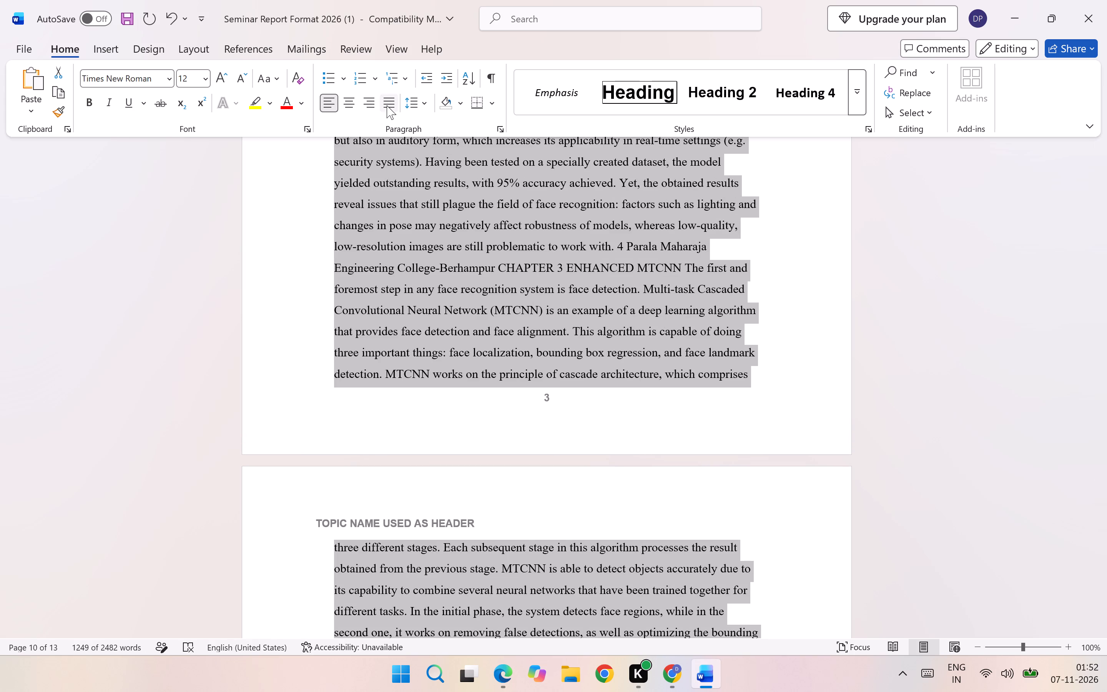
Review the formatted chapter text across its pages, down to the closing MTCNN paragraph.
scroll(415, 303, up, 15)
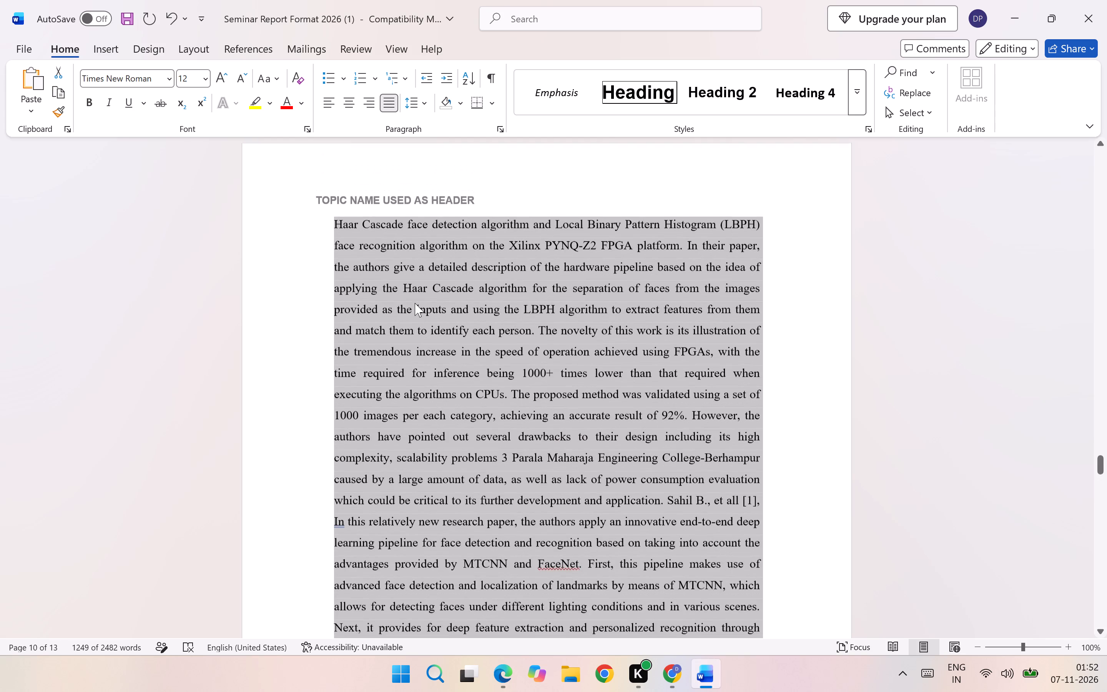
click(524, 192)
scroll(448, 205, up, 11)
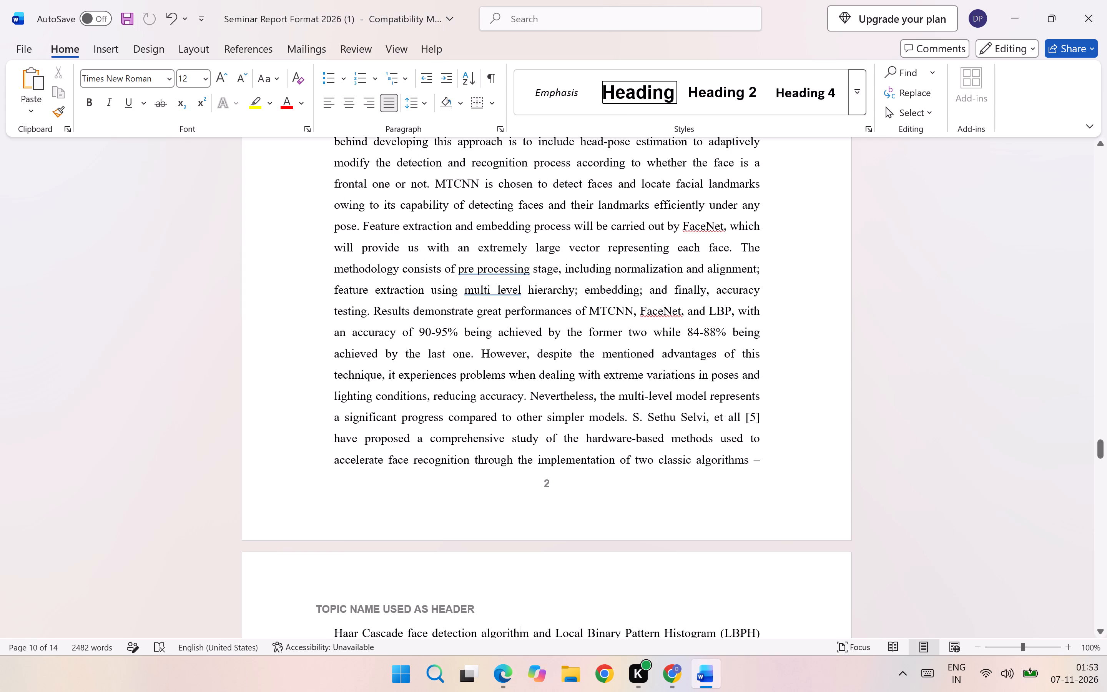
scroll(759, 429, down, 18)
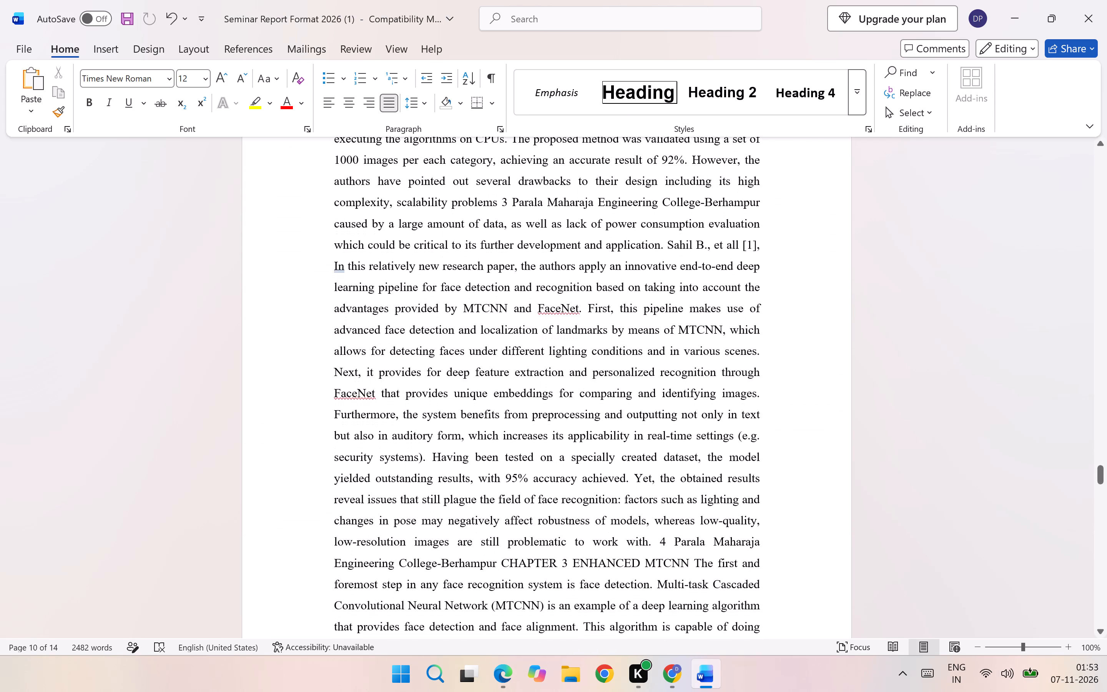
scroll(759, 429, down, 8)
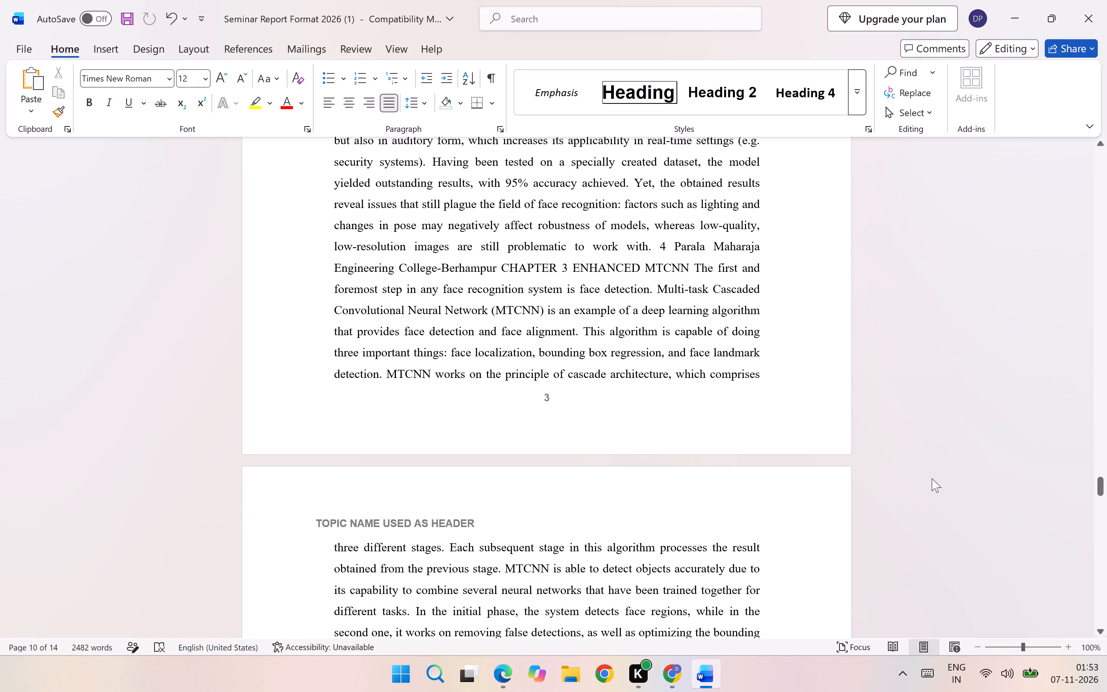
scroll(843, 482, down, 2)
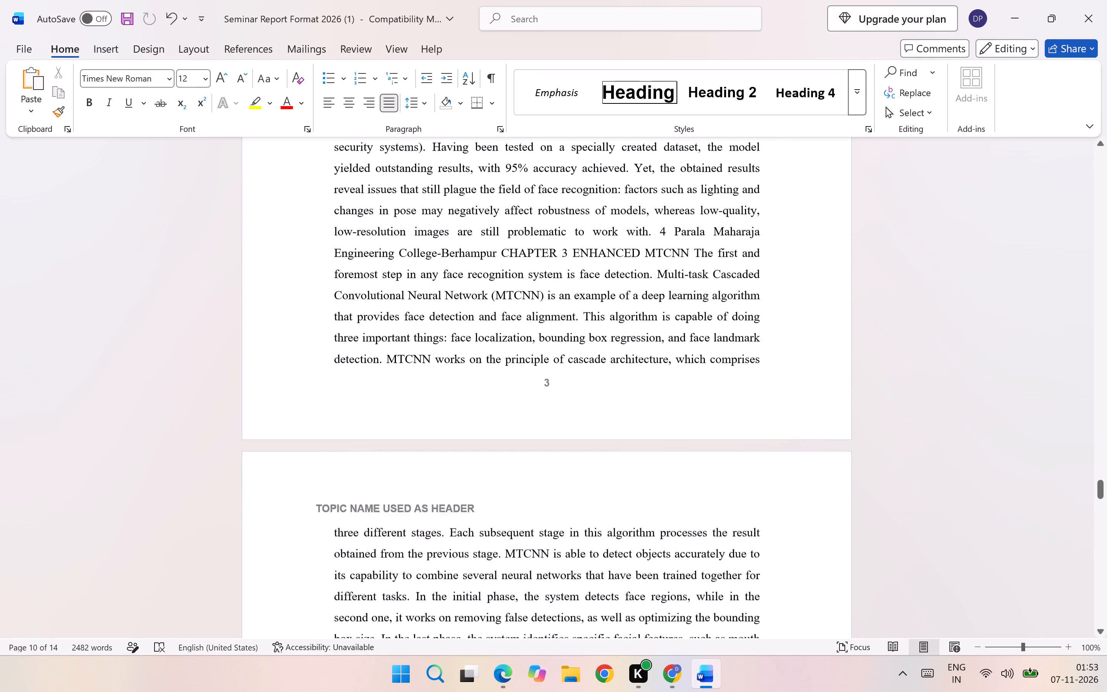
scroll(843, 482, down, 8)
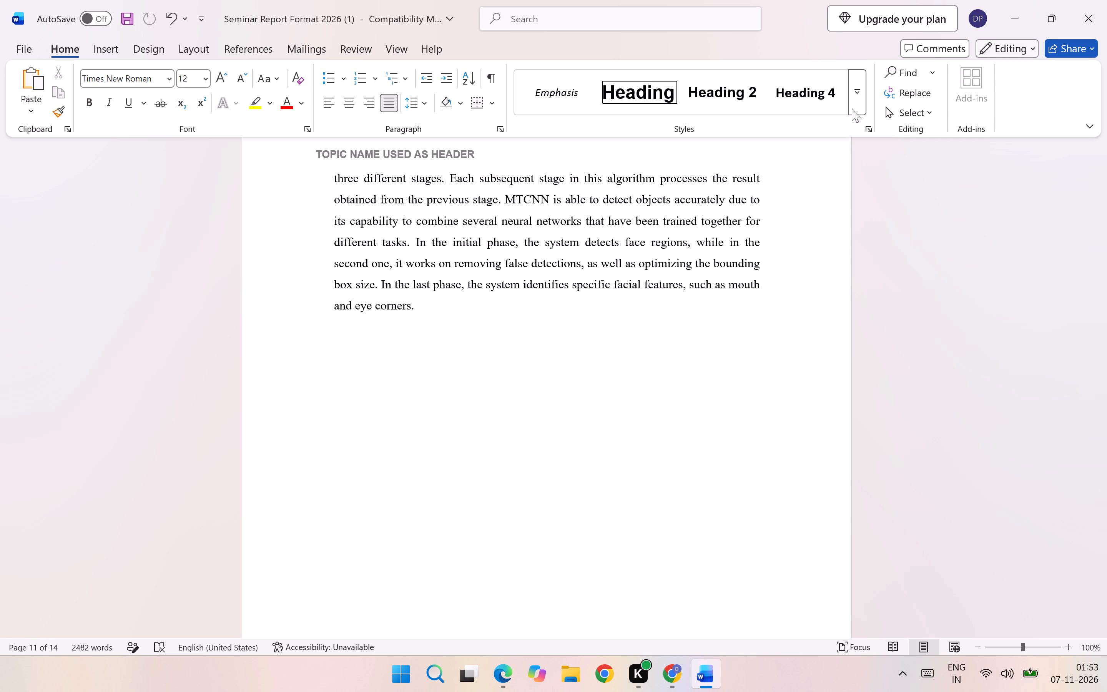
Save the seminar report, then close the Word document and the Edge window with the major project PDF.
key(ctrl+s)
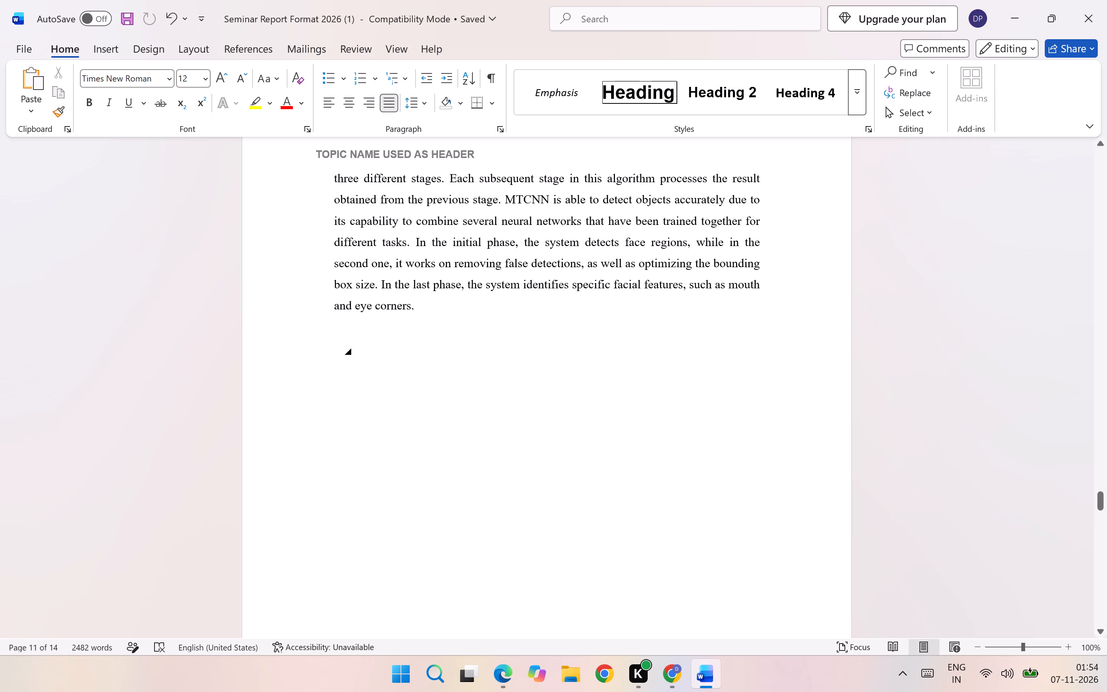
click(1076, 0)
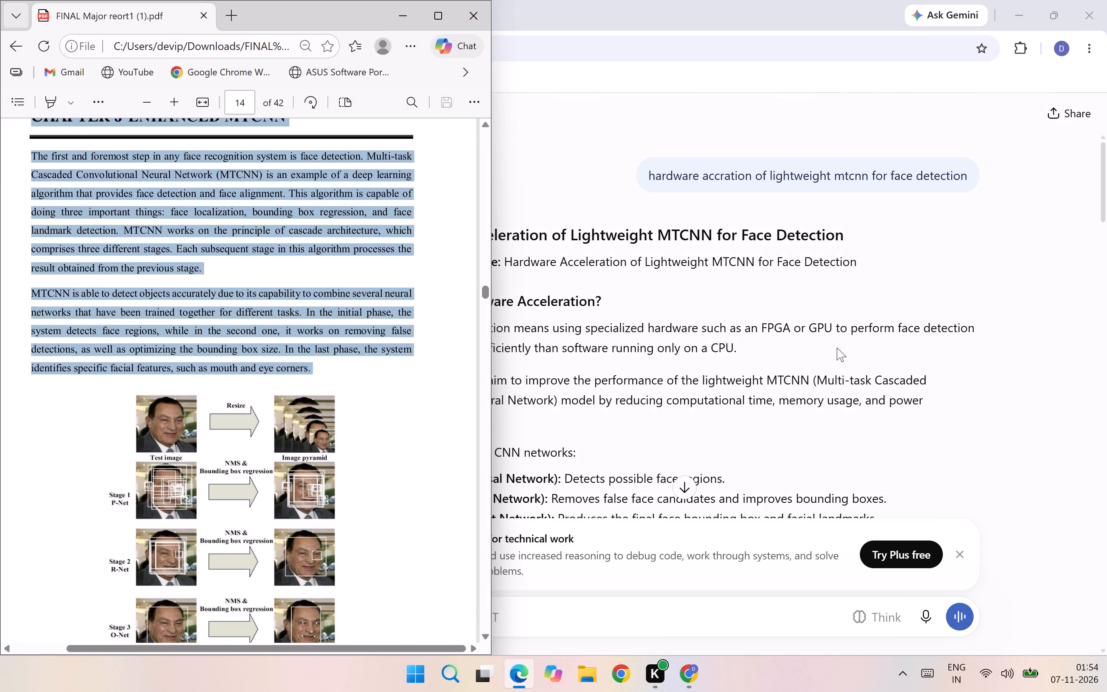
click(472, 0)
click(476, 13)
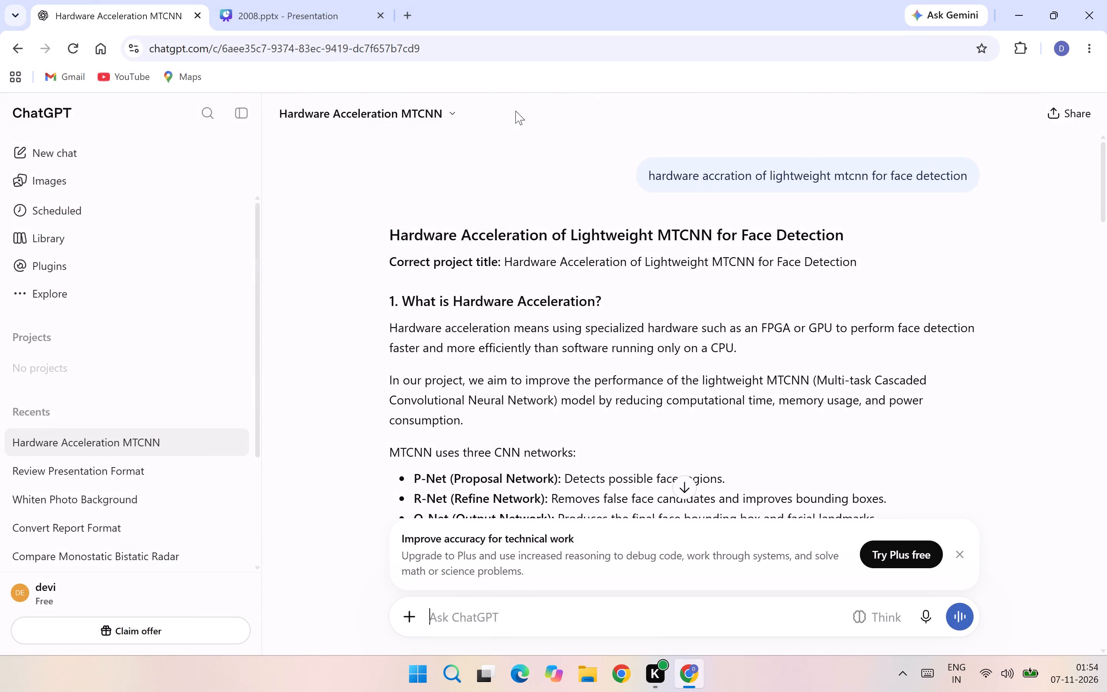
In the Canva presentation 2008.pptx, shift the Accuracy Metrics chart on page 11 slightly downward.
click(326, 0)
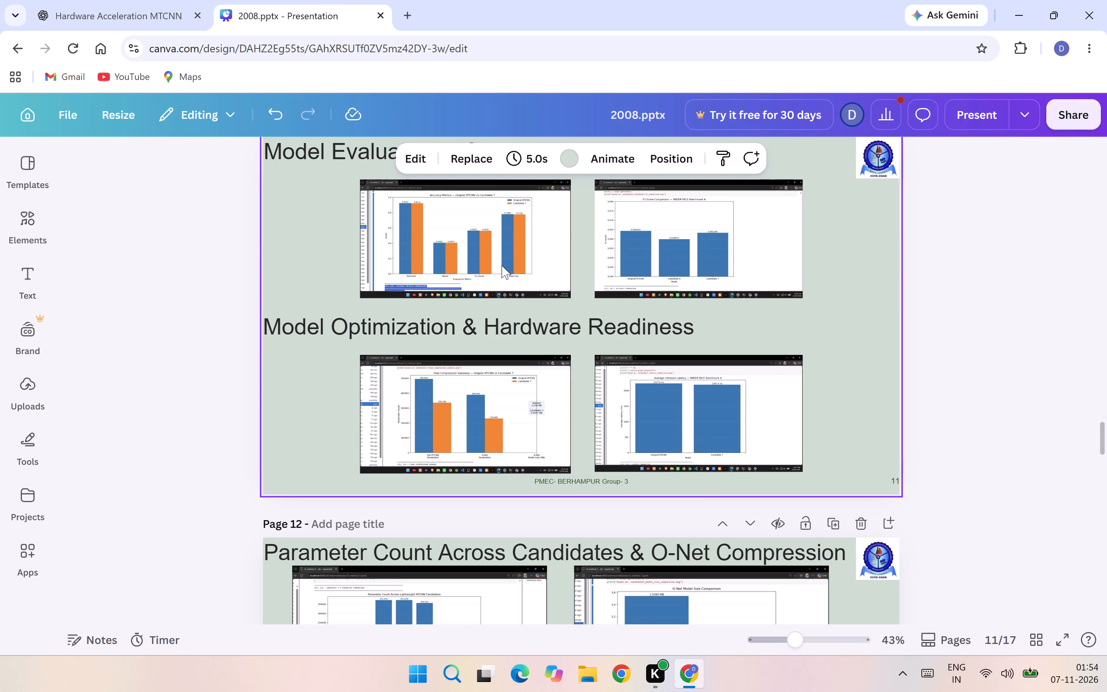
click(496, 238)
click(607, 219)
drag(493, 225, 483, 225)
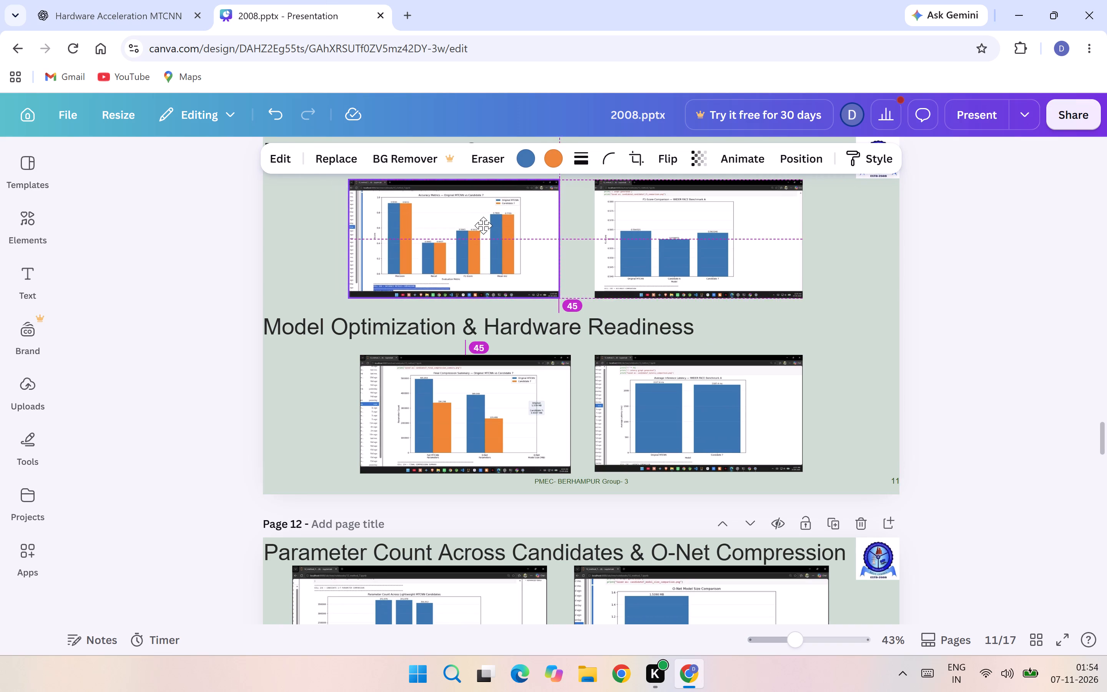
drag(483, 225, 491, 230)
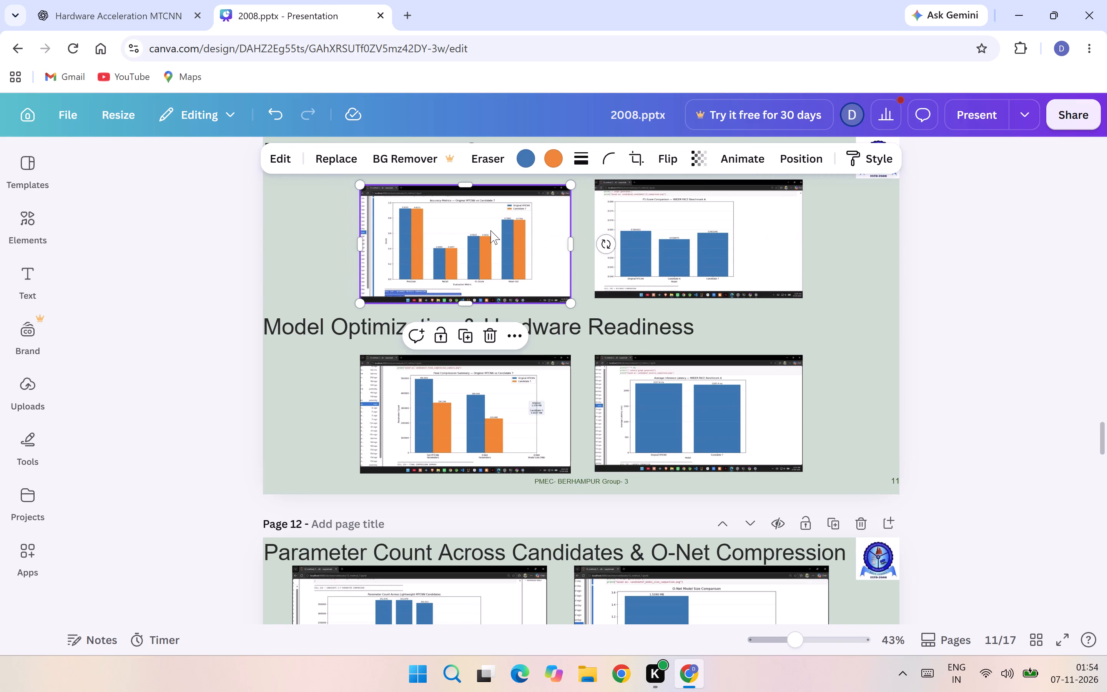
click(487, 227)
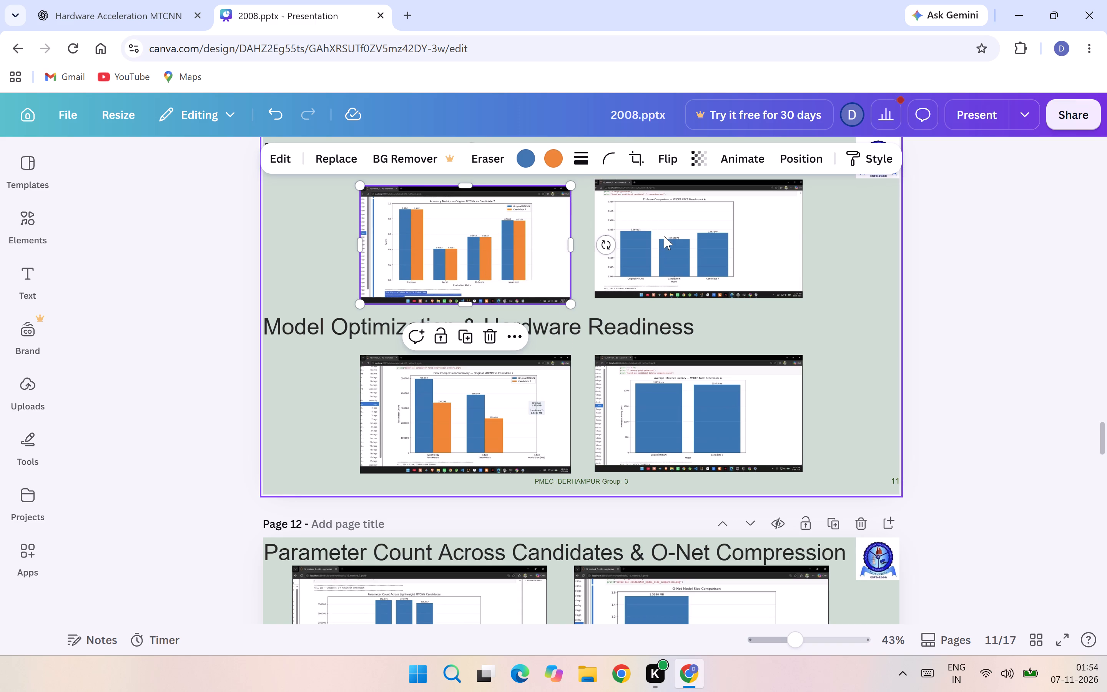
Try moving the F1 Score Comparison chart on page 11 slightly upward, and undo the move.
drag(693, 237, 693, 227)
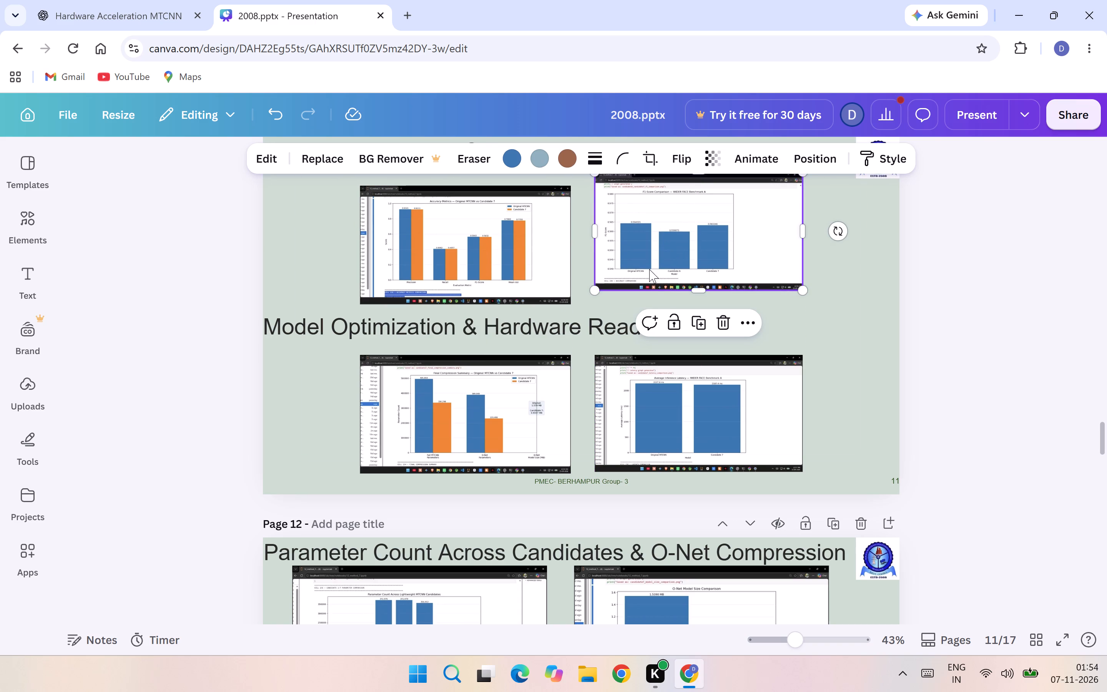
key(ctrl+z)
Enlarge the F1 Score Comparison chart on page 11 and place it against the slide's right edge, beside the Accuracy Metrics chart.
click(691, 242)
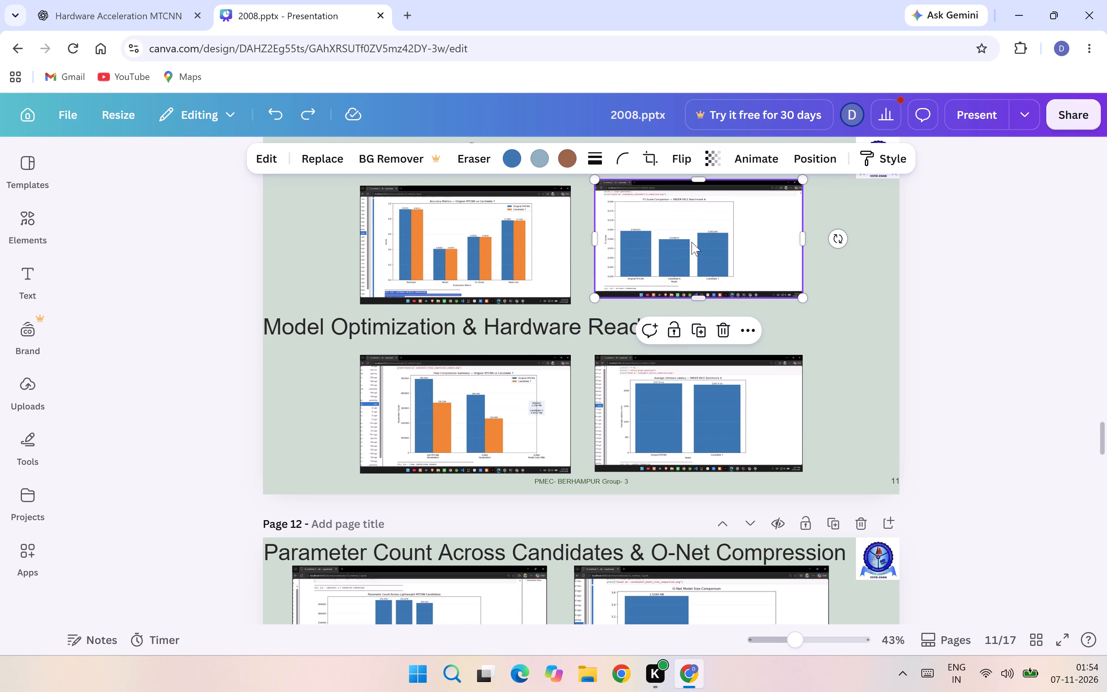
click(790, 284)
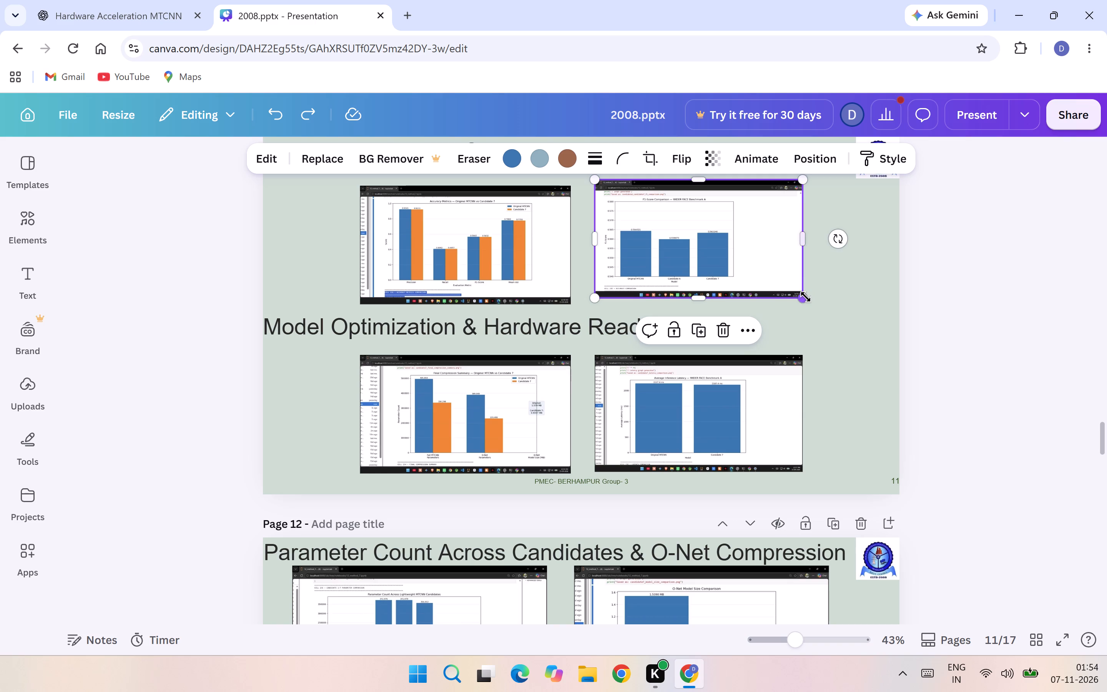
click(806, 297)
drag(806, 298, 913, 408)
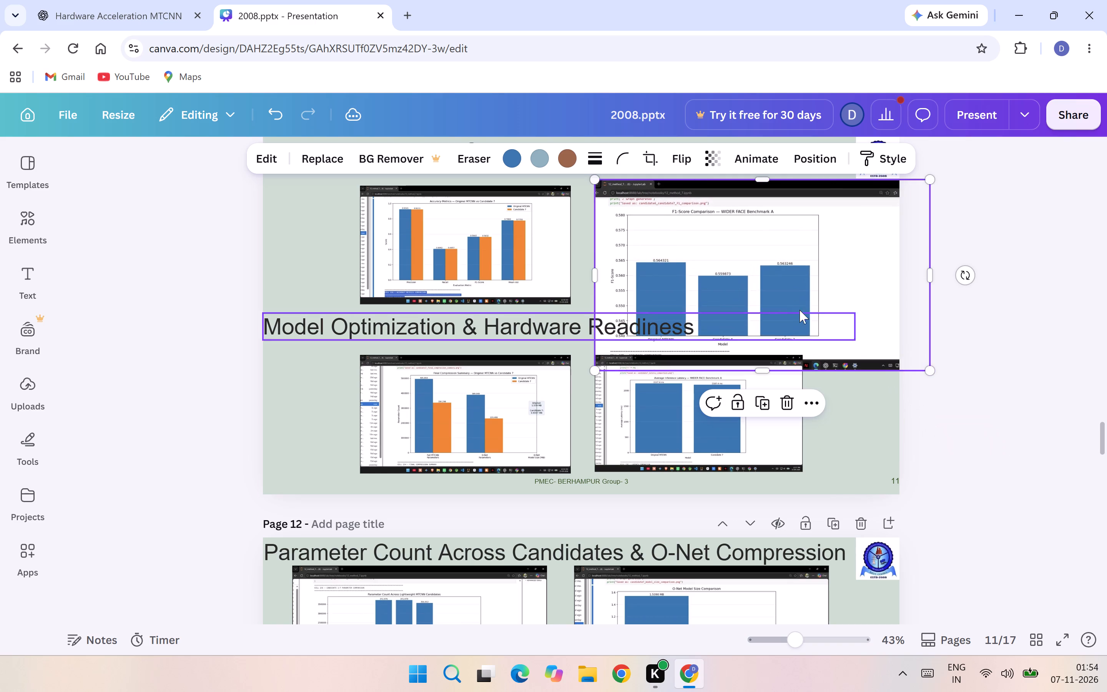
drag(793, 302, 773, 391)
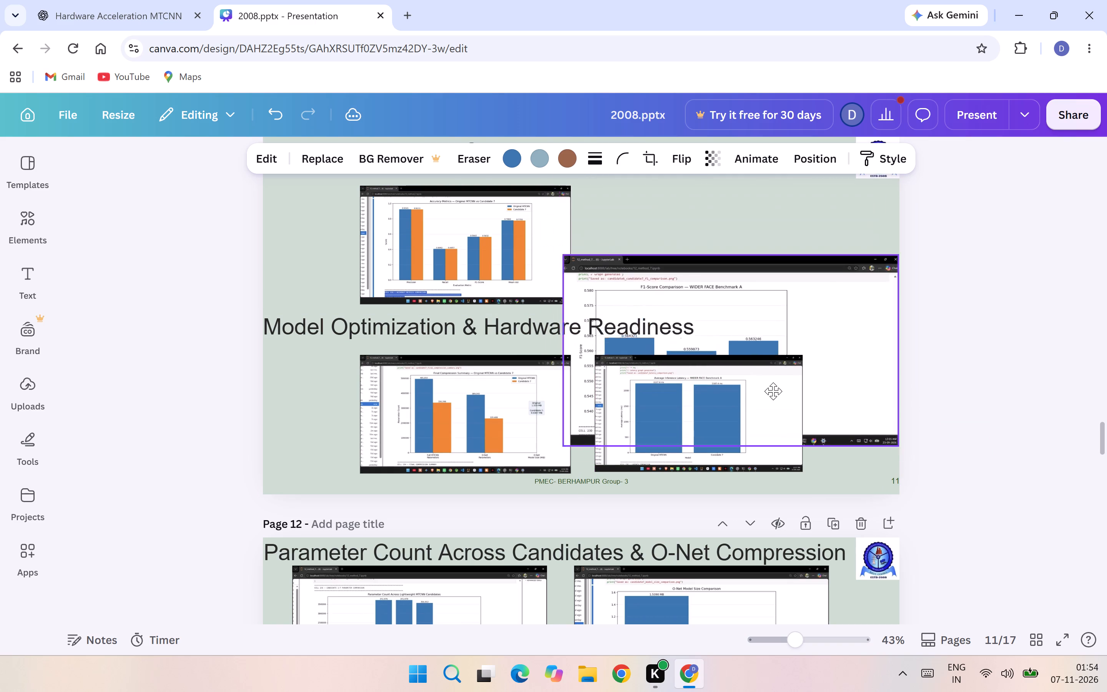
drag(773, 391, 771, 295)
Move the Accuracy Metrics chart on page 11 to the slide's left edge, just below the Model Evaluation & Selection heading, and enlarge it slightly.
click(455, 241)
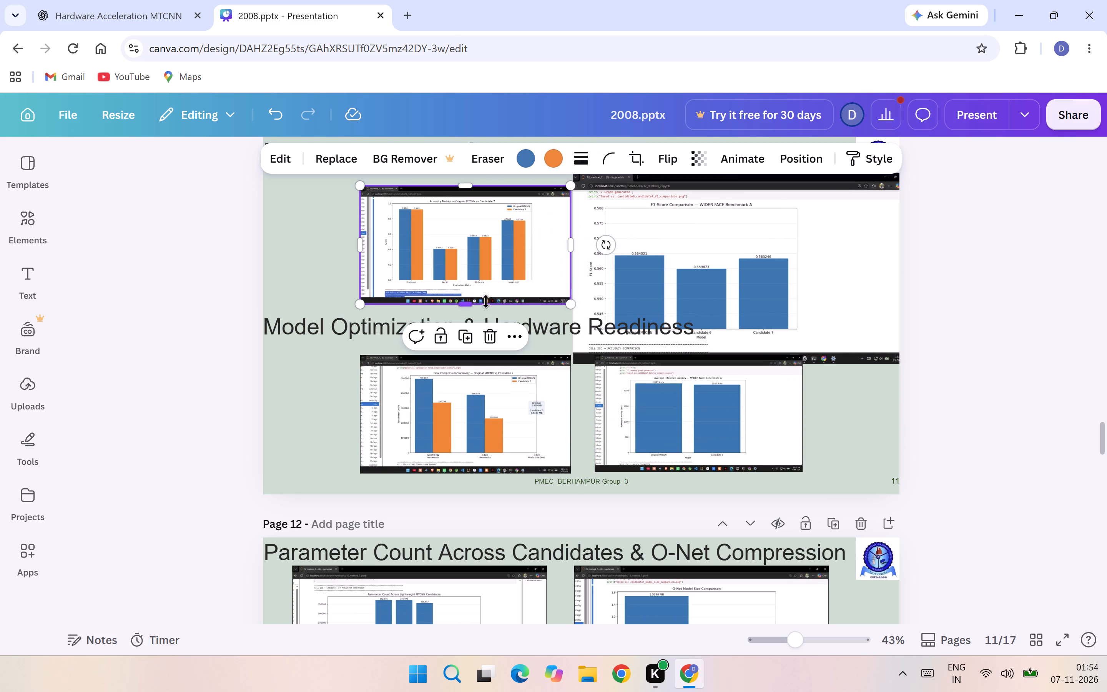
scroll(483, 291, up, 2)
drag(455, 356, 405, 349)
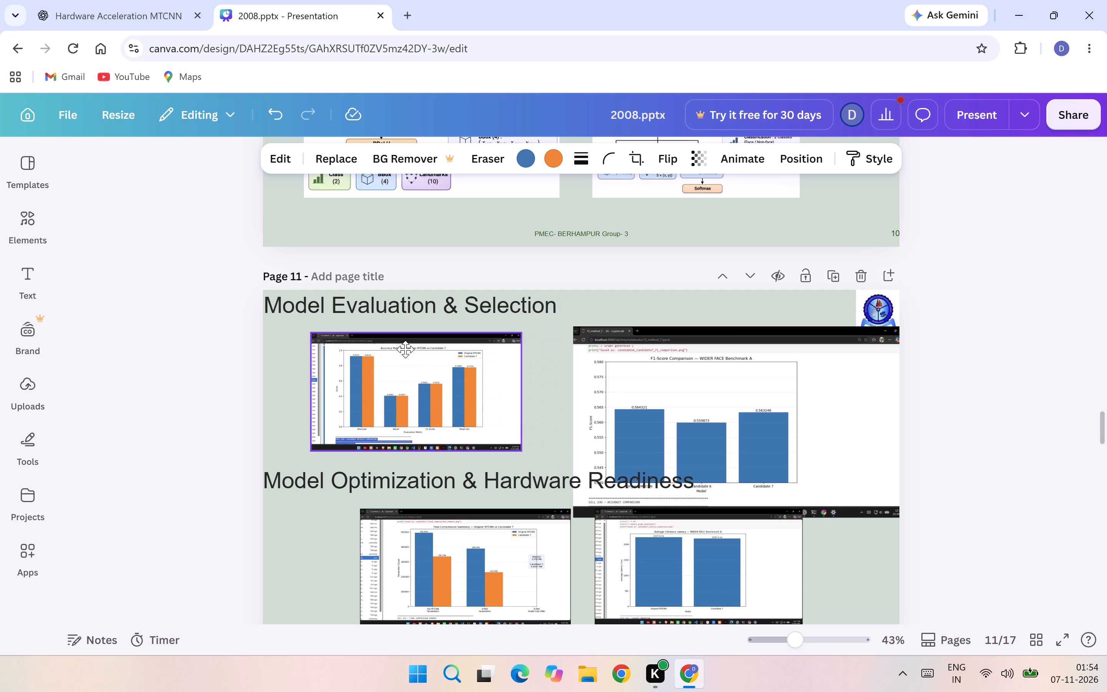
drag(405, 349, 378, 345)
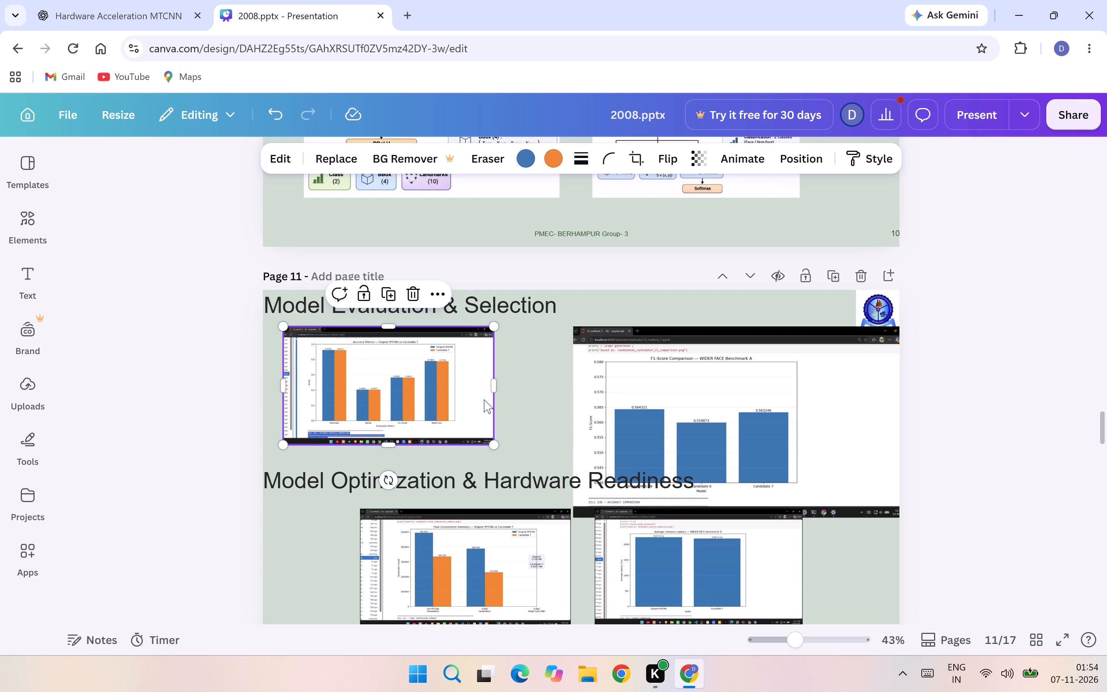
drag(440, 393, 424, 393)
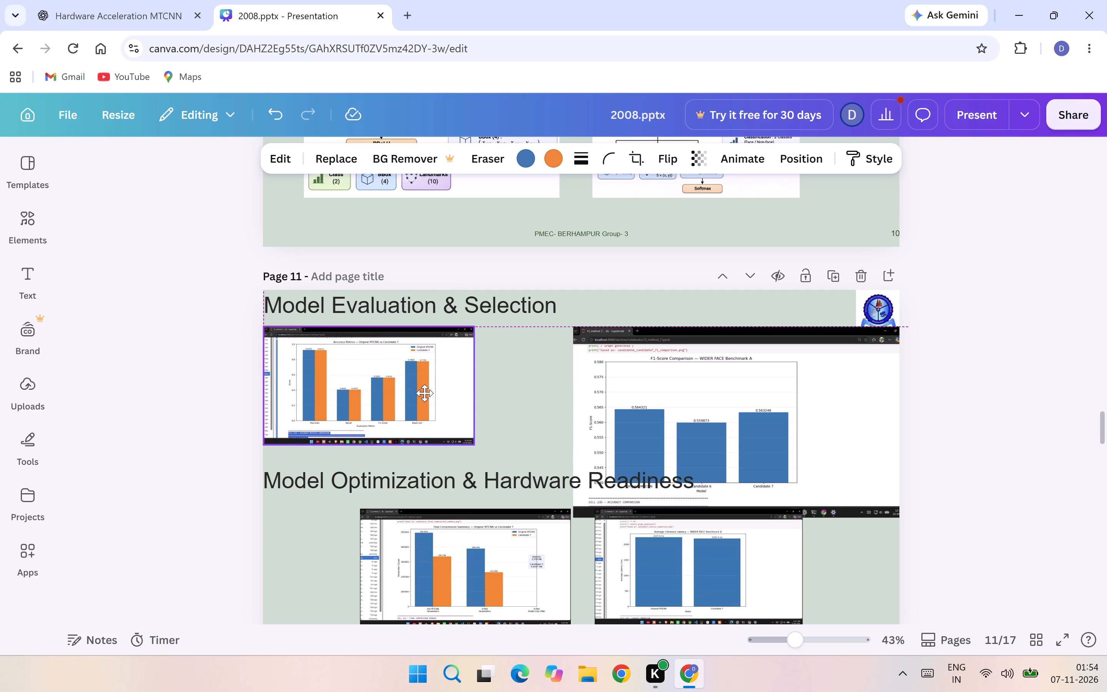
drag(424, 393, 426, 393)
drag(434, 414, 427, 412)
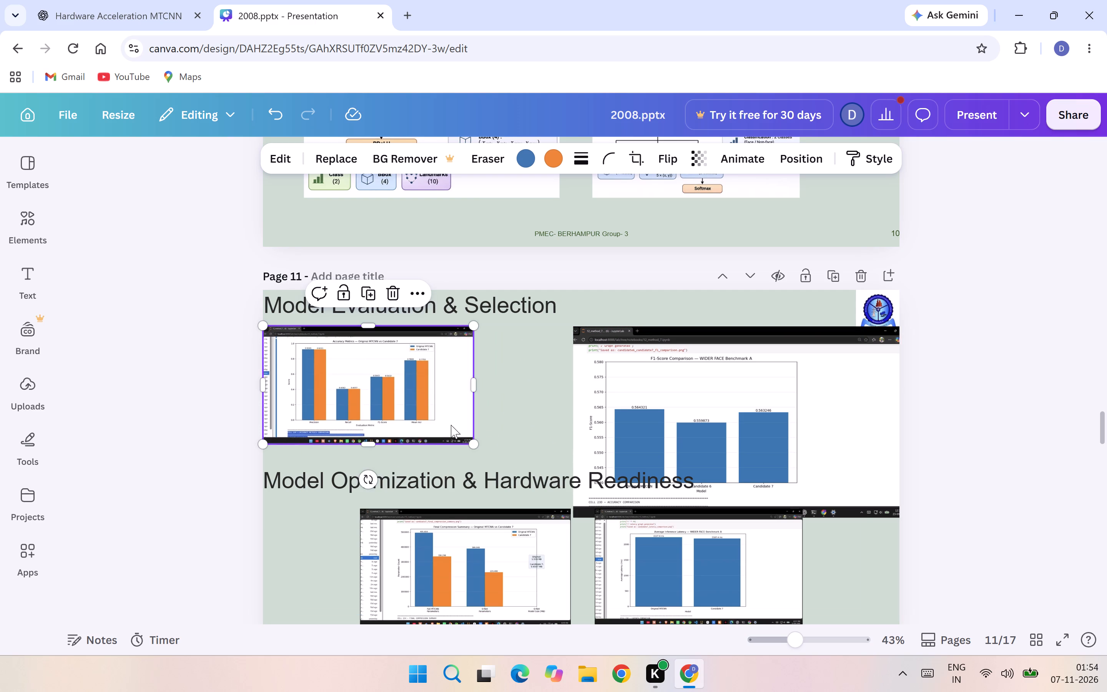
drag(469, 441, 485, 462)
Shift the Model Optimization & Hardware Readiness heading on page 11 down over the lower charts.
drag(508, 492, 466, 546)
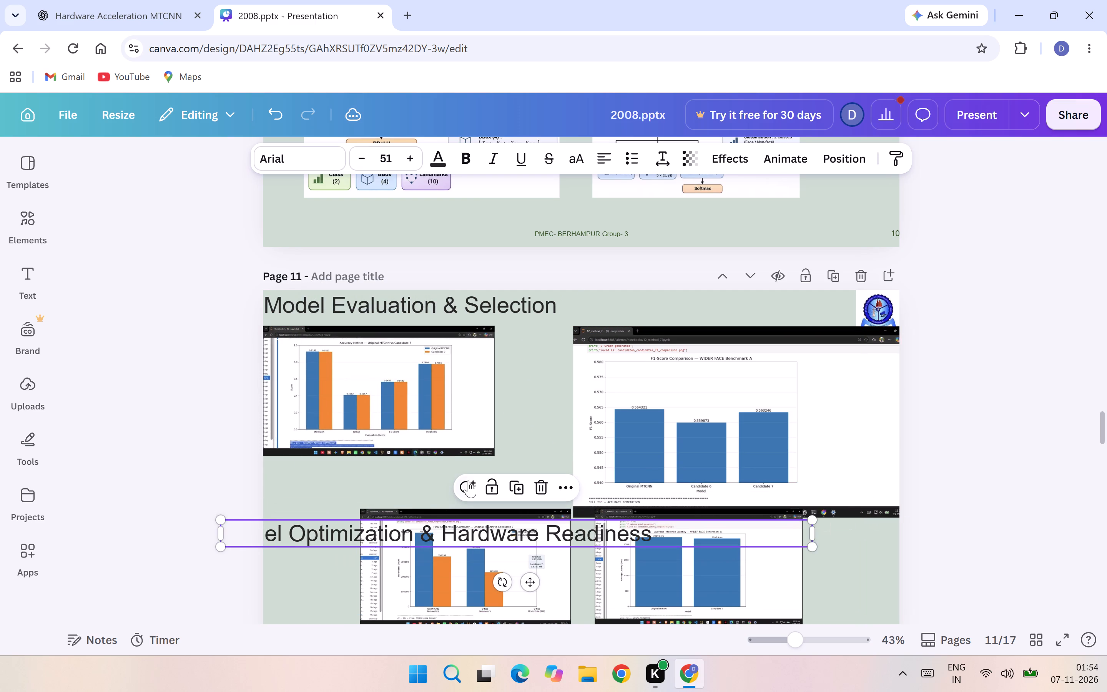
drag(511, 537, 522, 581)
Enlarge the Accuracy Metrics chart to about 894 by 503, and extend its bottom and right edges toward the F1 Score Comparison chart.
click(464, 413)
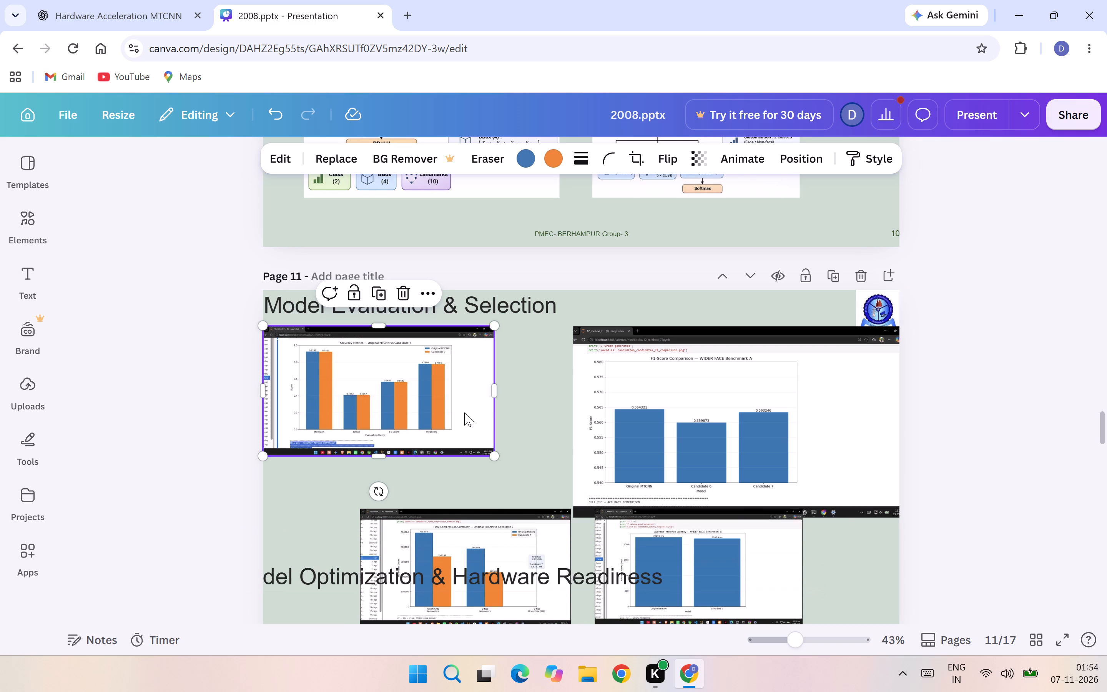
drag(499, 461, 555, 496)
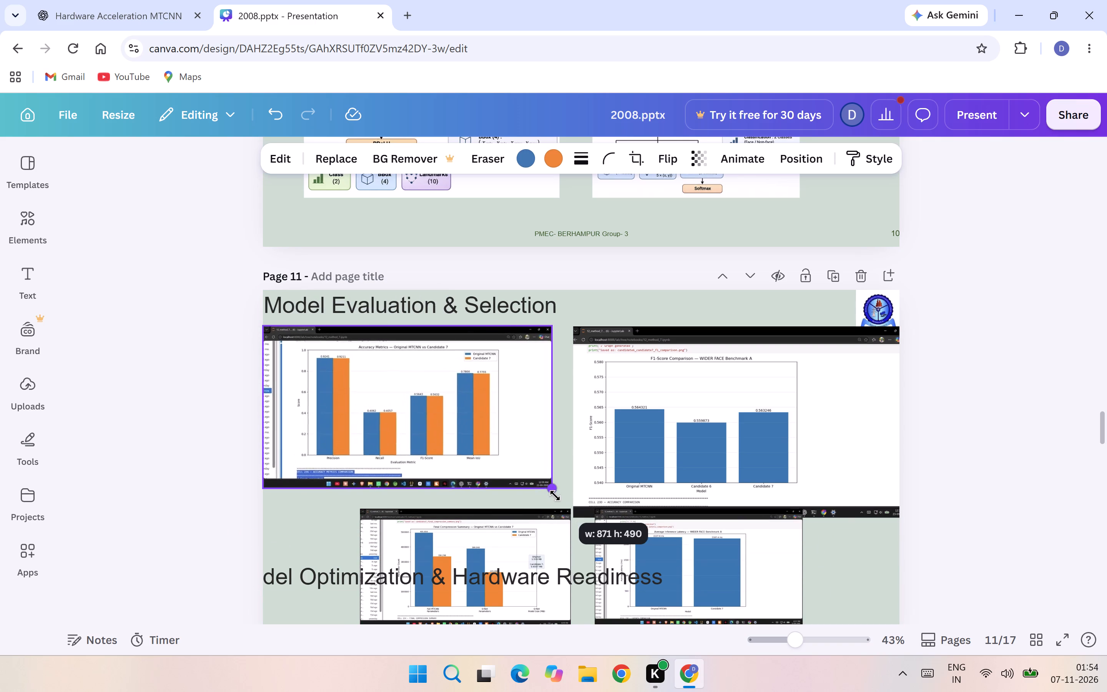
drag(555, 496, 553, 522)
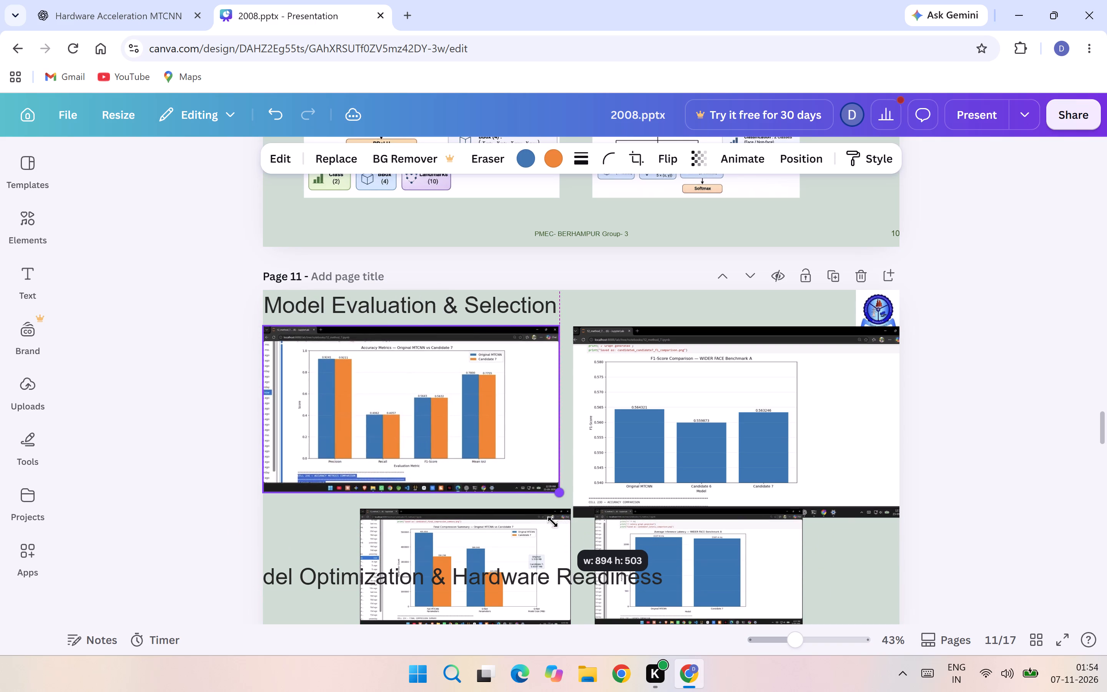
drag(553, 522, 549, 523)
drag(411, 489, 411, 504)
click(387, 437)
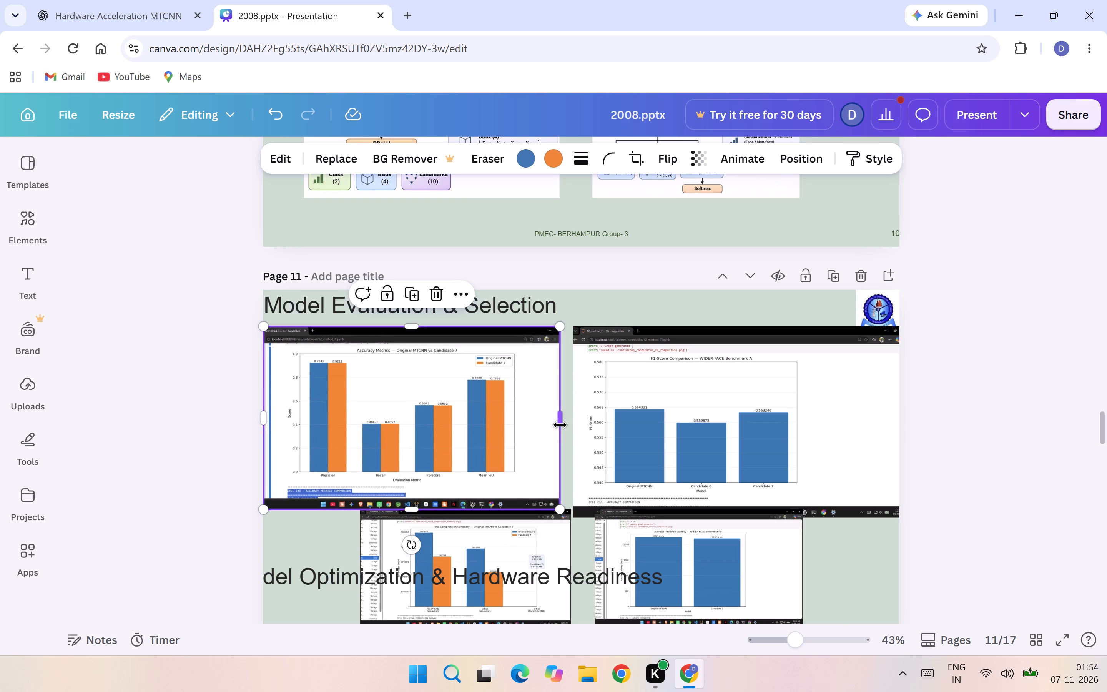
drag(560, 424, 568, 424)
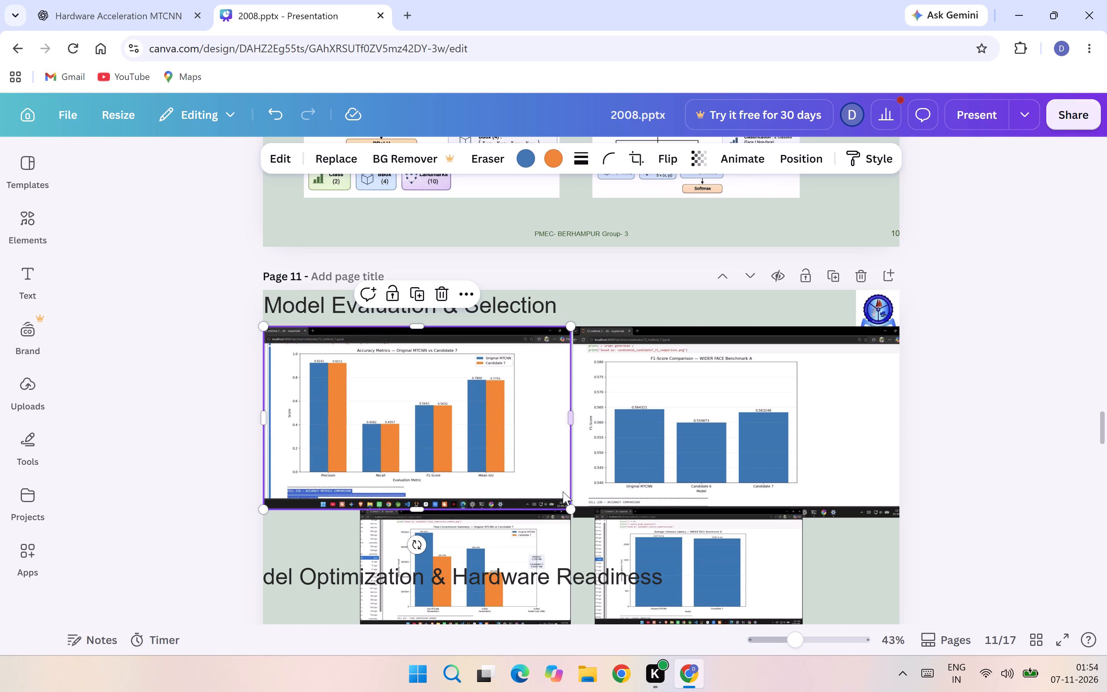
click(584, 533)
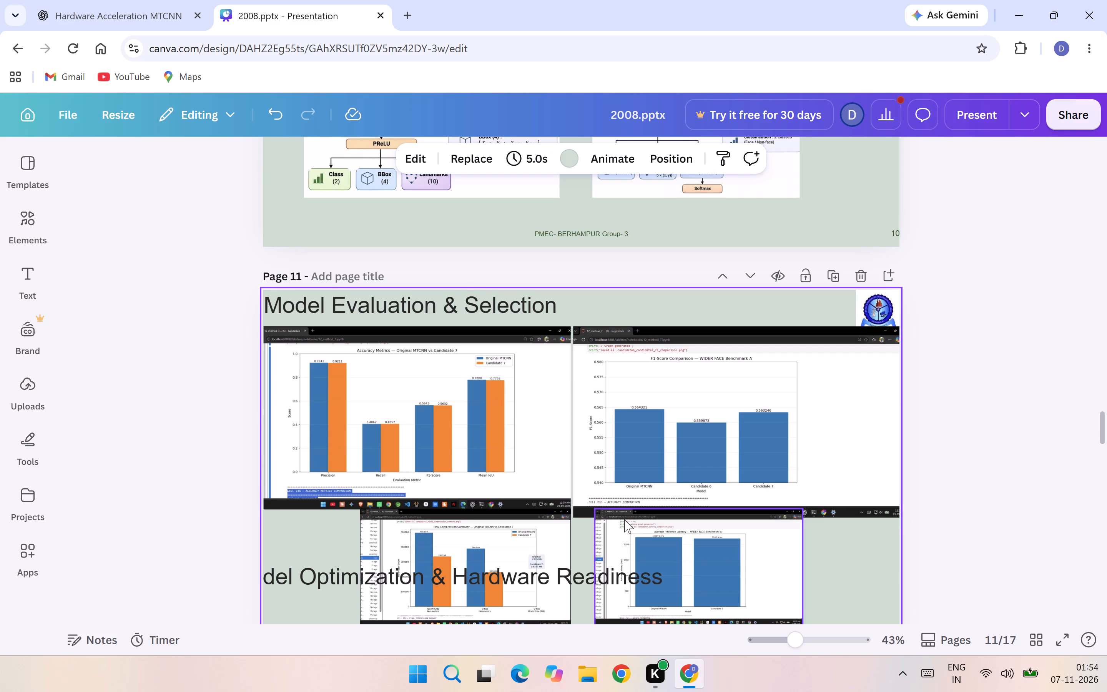
Save the presentation.
scroll(624, 512, up, 7)
scroll(624, 512, down, 5)
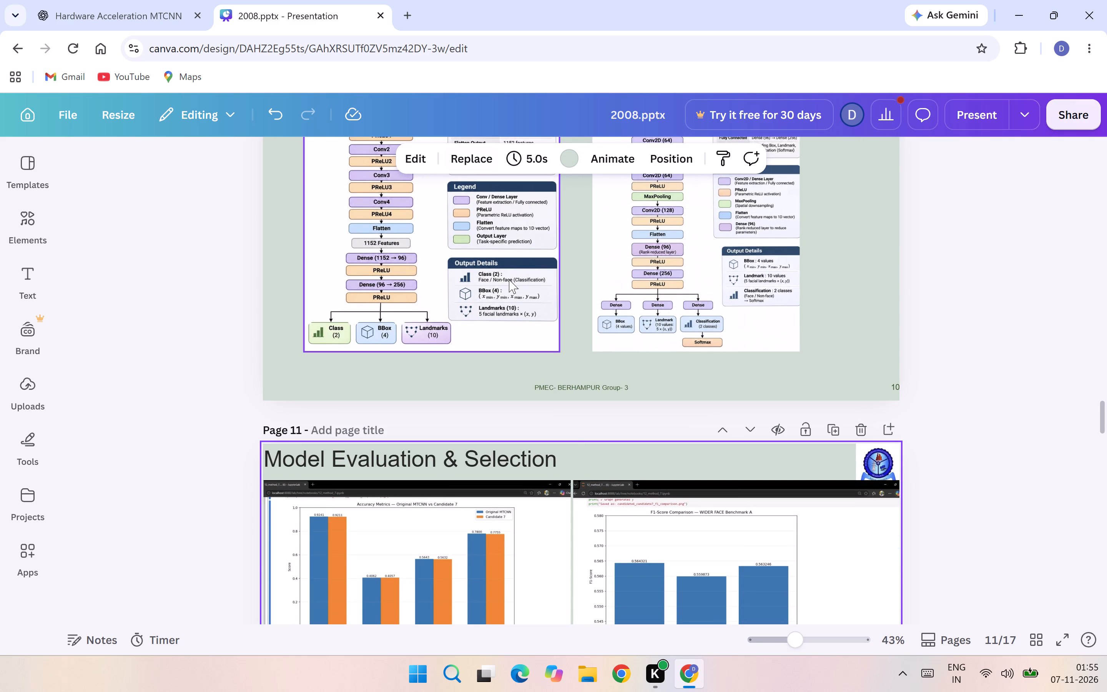
key(ctrl+s)
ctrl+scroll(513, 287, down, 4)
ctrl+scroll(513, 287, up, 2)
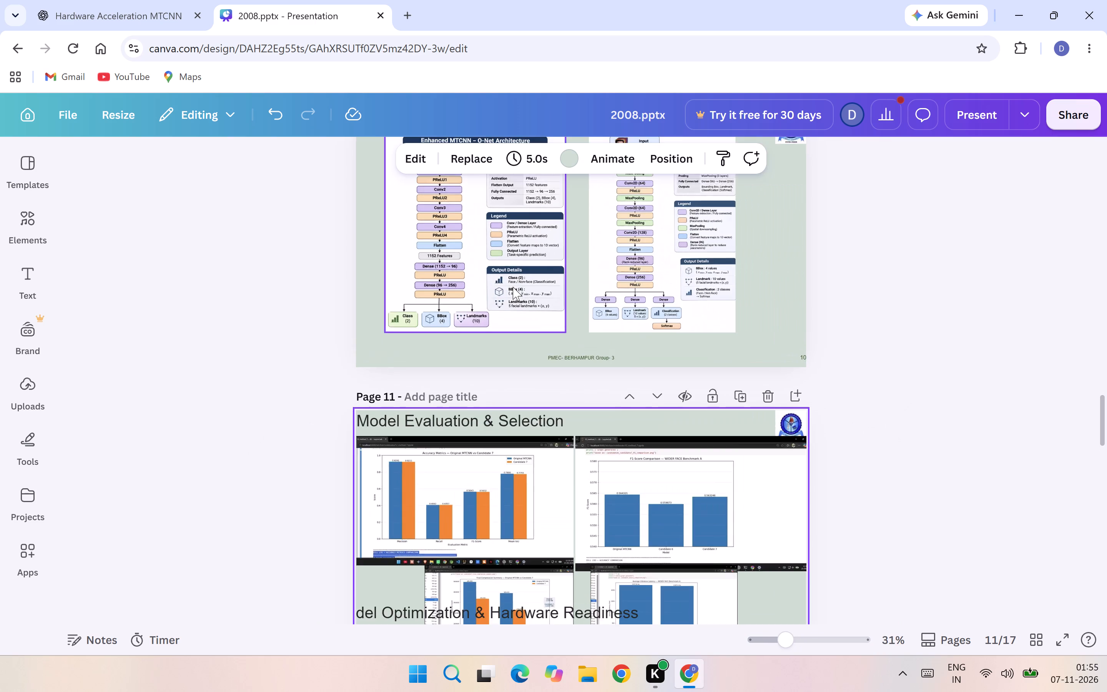